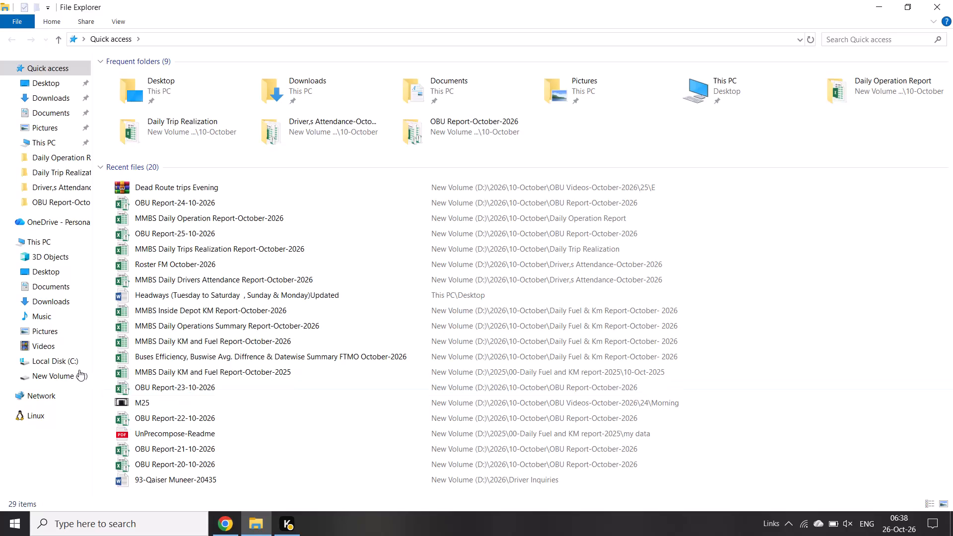
# Open the MMBS Daily KM and Fuel Report and MMBS Inside Depot KM Report workbooks from D:\2026\10-October\Daily Fuel & Km Report-October- 2026.
pyautogui.click(68, 369)
pyautogui.doubleClick(335, 112)
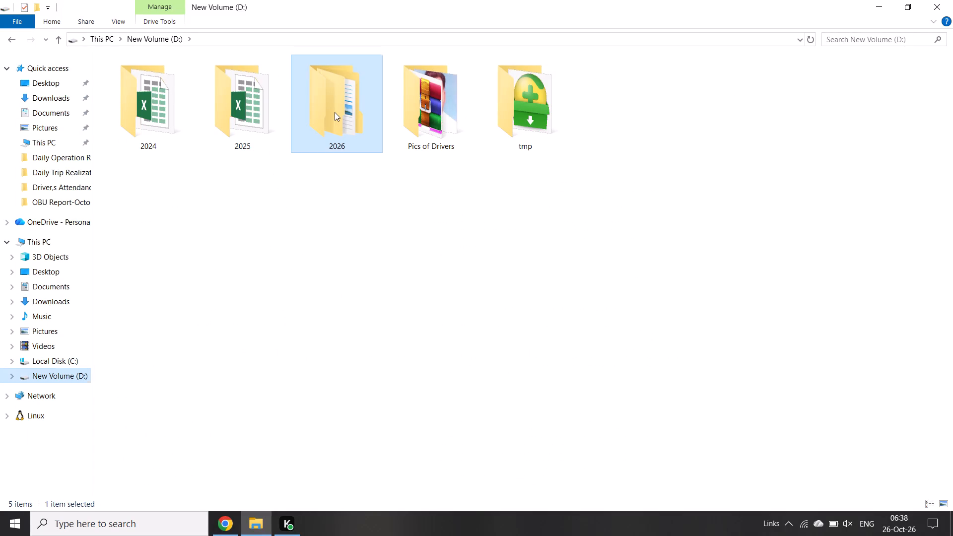
pyautogui.doubleClick(256, 223)
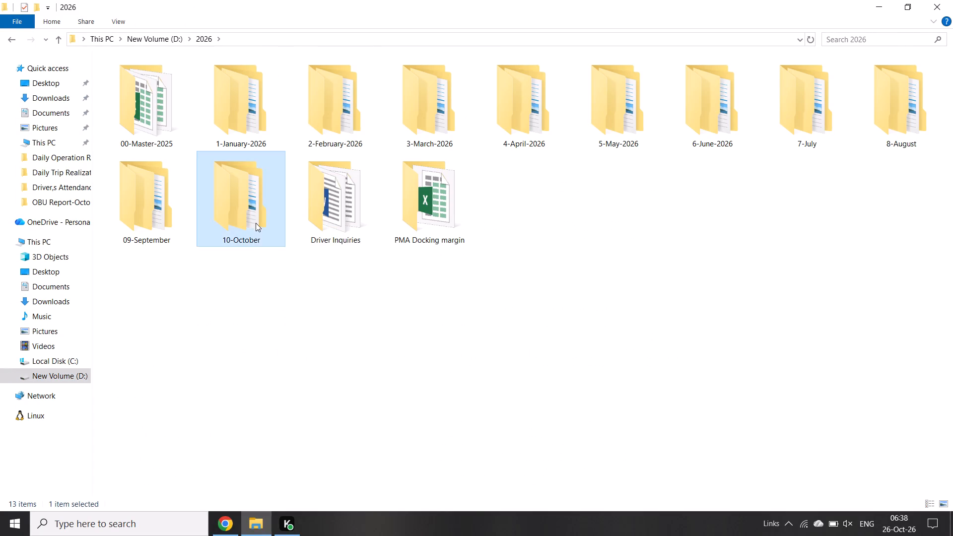
pyautogui.doubleClick(165, 135)
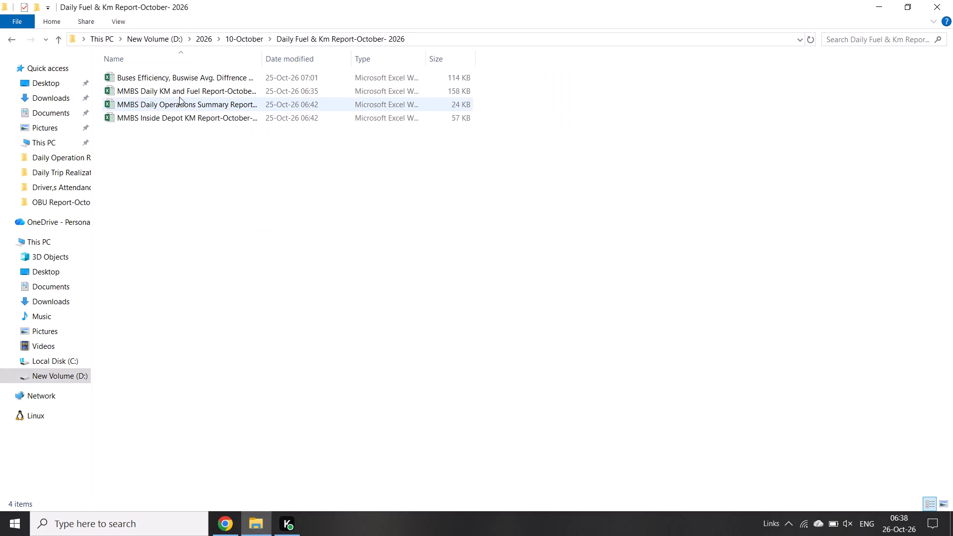
pyautogui.click(185, 90)
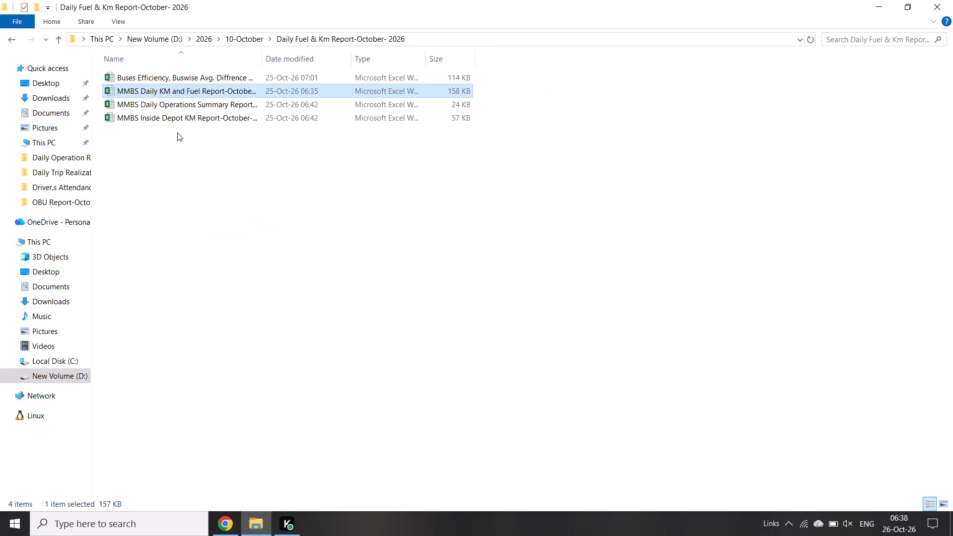
pyautogui.keyDown('ctrl'); pyautogui.click(177, 116); pyautogui.keyUp('ctrl')
pyautogui.press('Return')
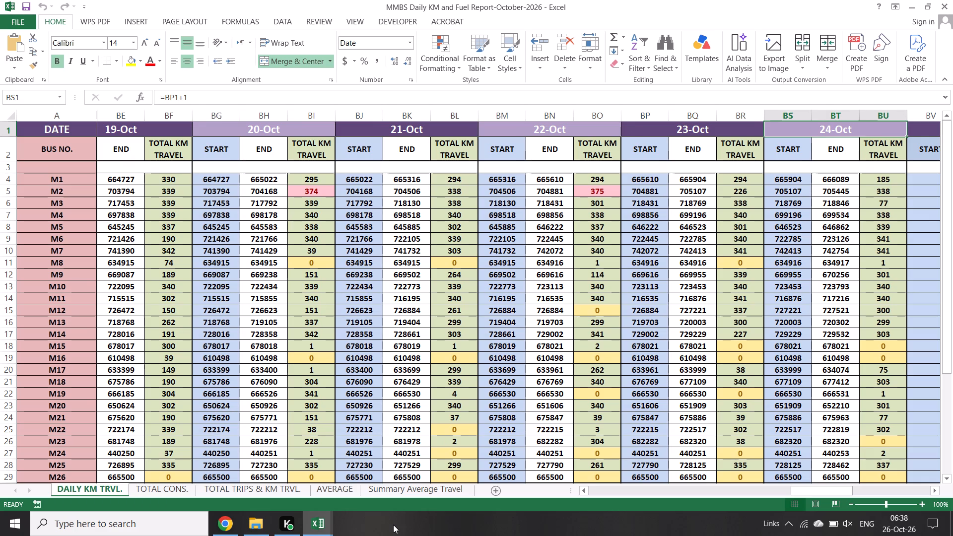
# In the Daily KM and Fuel Report, copy the 24-Oct END readings of buses M1 to M35 into the 25-Oct START column as values.
pyautogui.tripleClick(937, 491)
pyautogui.tripleClick(937, 491)
pyautogui.tripleClick(936, 490)
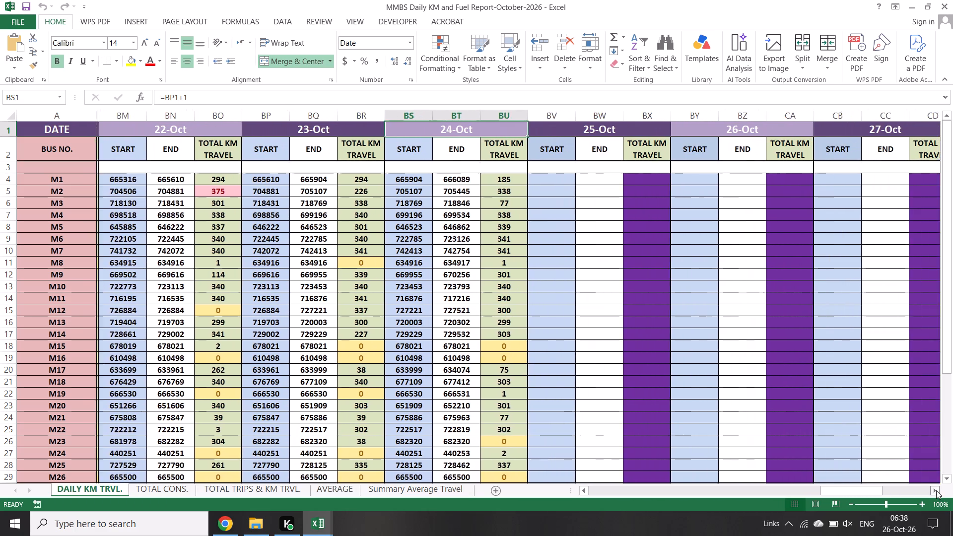
pyautogui.tripleClick(936, 490)
pyautogui.keyDown('ctrl'); pyautogui.scroll(1, 639, 415); pyautogui.keyUp('ctrl')
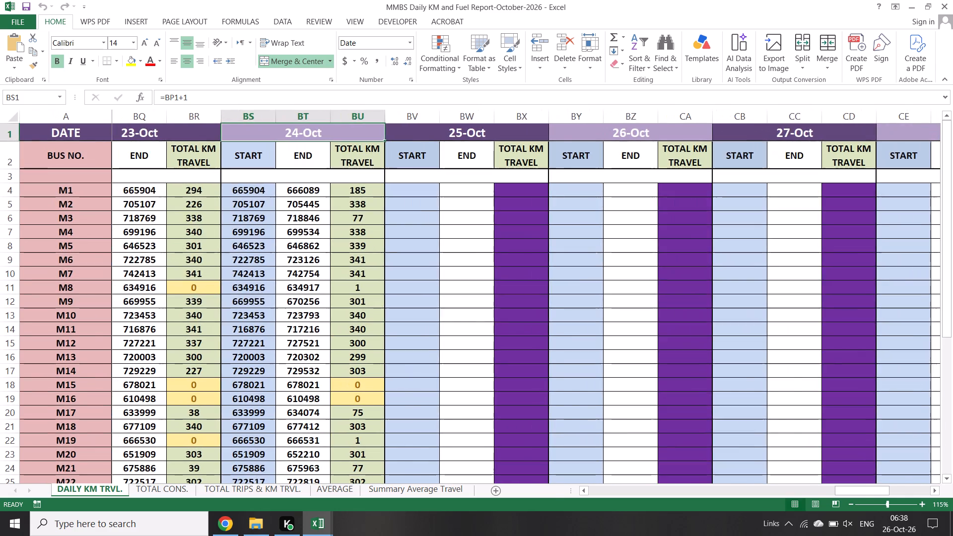
pyautogui.hotkey('alt', 'Tab')
pyautogui.hotkey('alt', 'Tab')
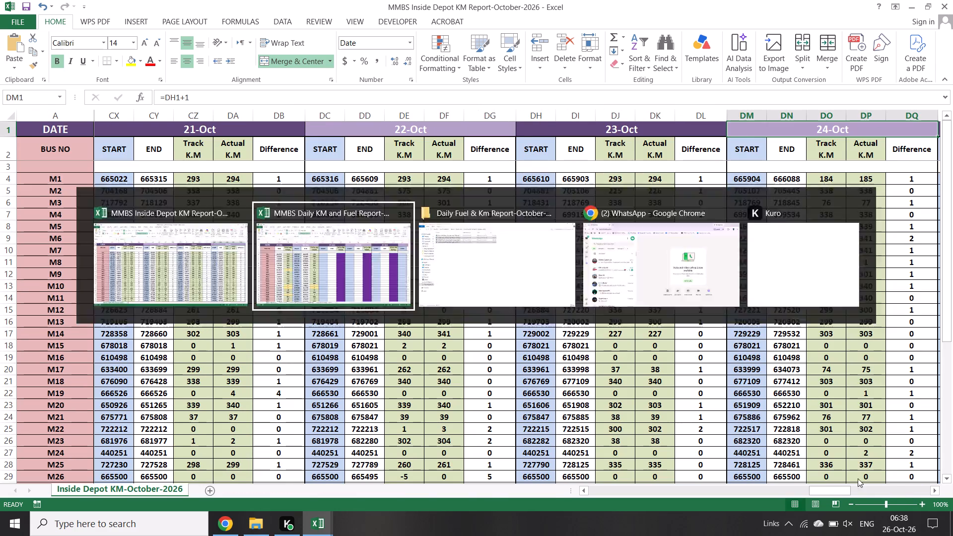
pyautogui.click(305, 190)
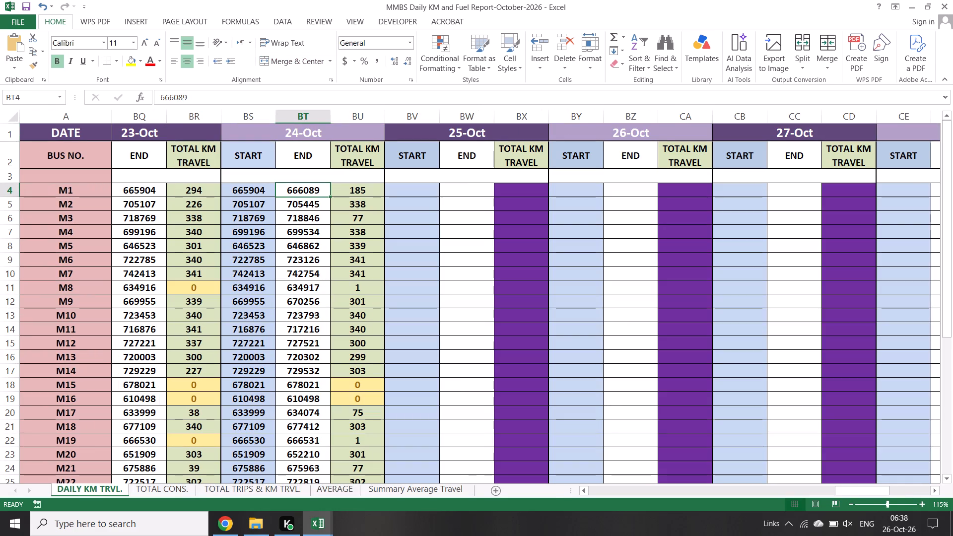
pyautogui.hotkey('ctrl', 'Up')
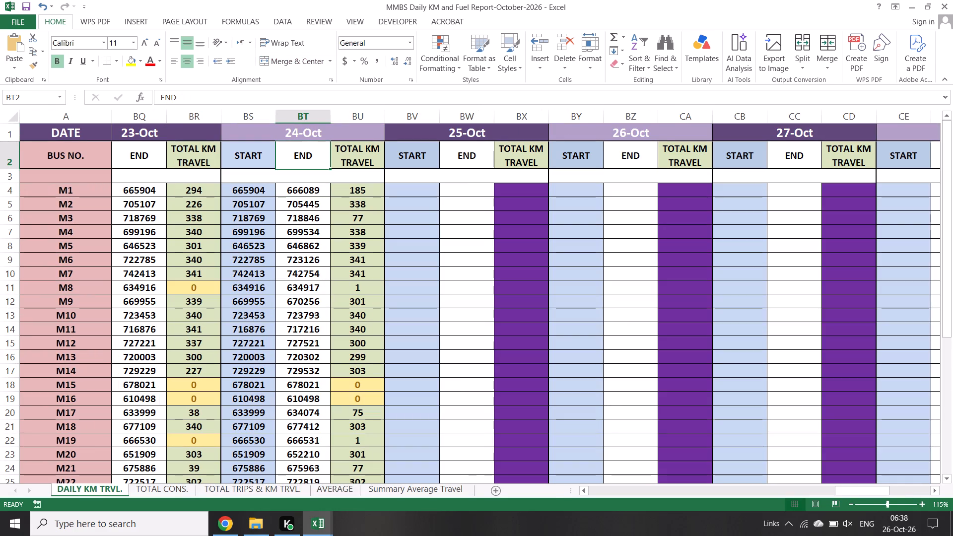
pyautogui.press('Down')
pyautogui.press('Down')
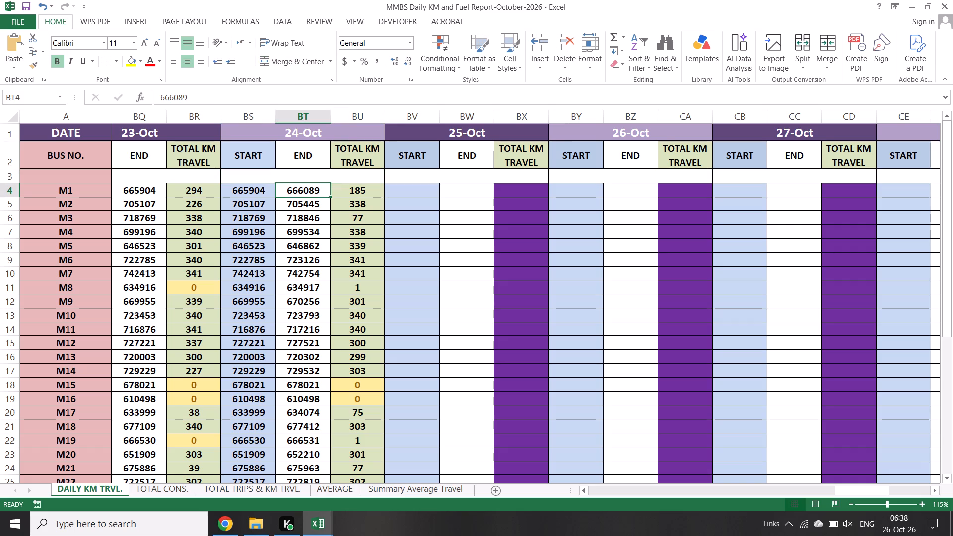
pyautogui.hotkey('ctrl', 'shift', 'Down')
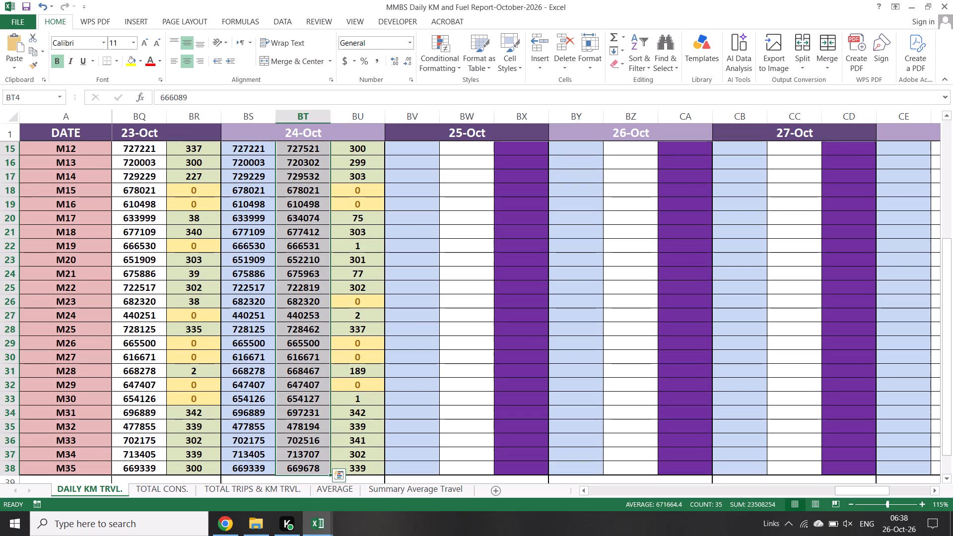
pyautogui.hotkey('ctrl', 'c')
pyautogui.scroll(6, 387, 307)
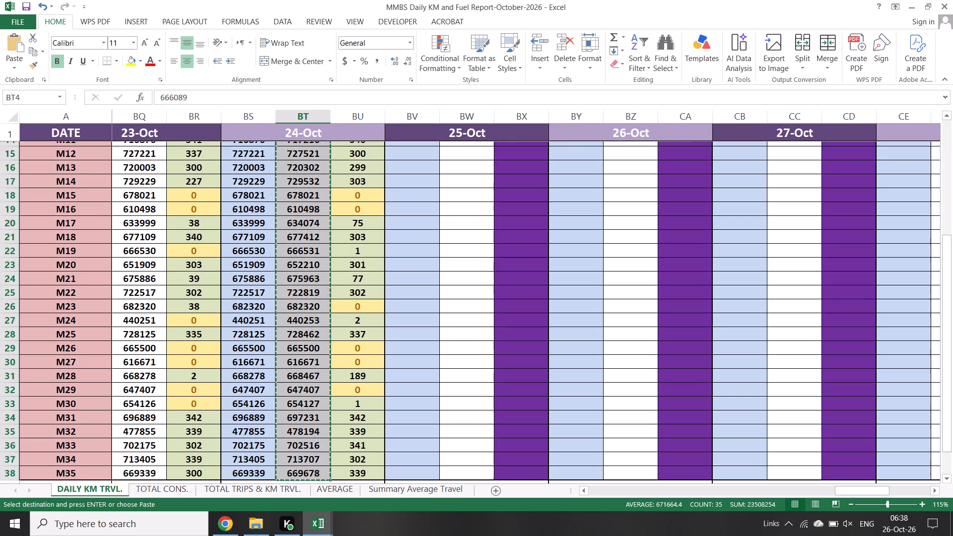
pyautogui.scroll(2, 387, 307)
pyautogui.click(408, 189)
pyautogui.rightClick(408, 189)
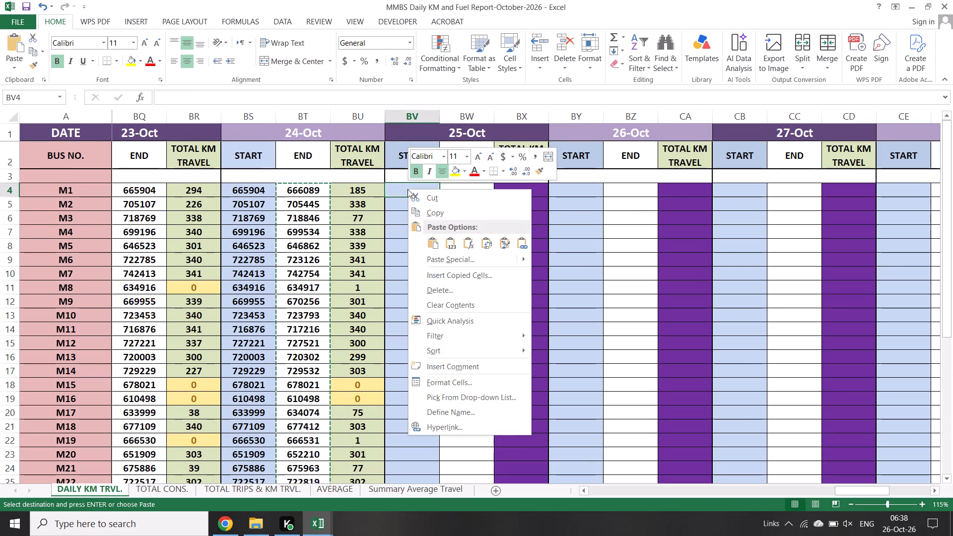
pyautogui.click(454, 240)
# Enter the 25-Oct END readings for buses M1 to M3: 666420, 705784 and 719184.
pyautogui.click(469, 191)
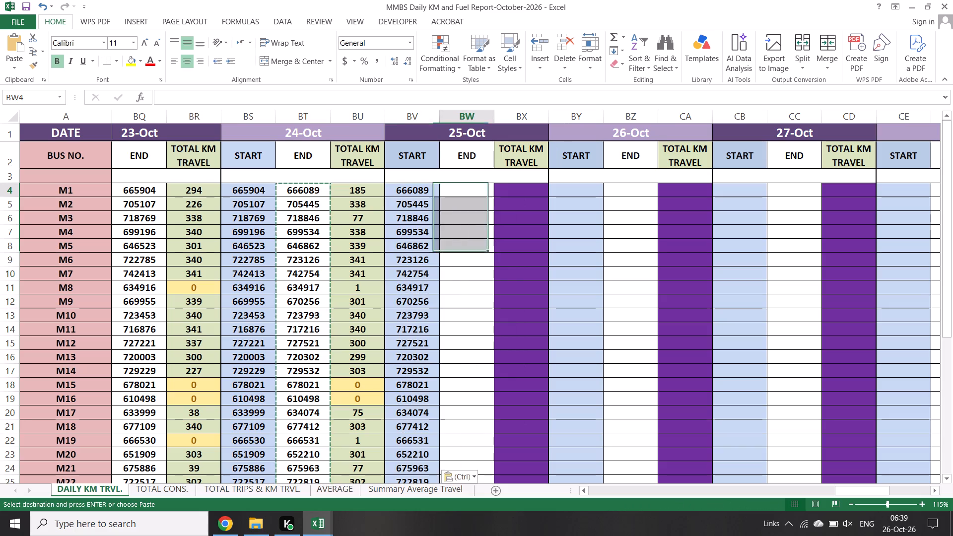
pyautogui.keyDown('ctrl'); pyautogui.scroll(1, 456, 227); pyautogui.keyUp('ctrl')
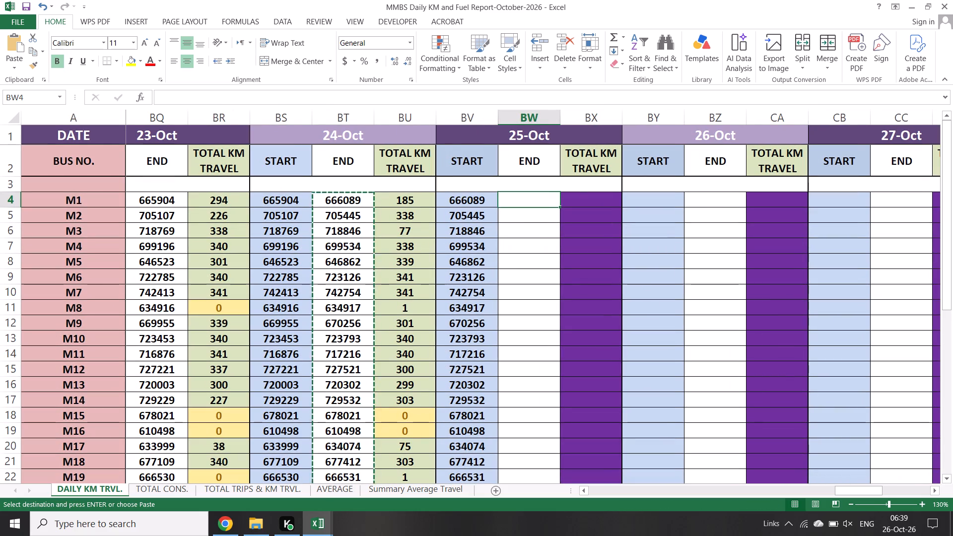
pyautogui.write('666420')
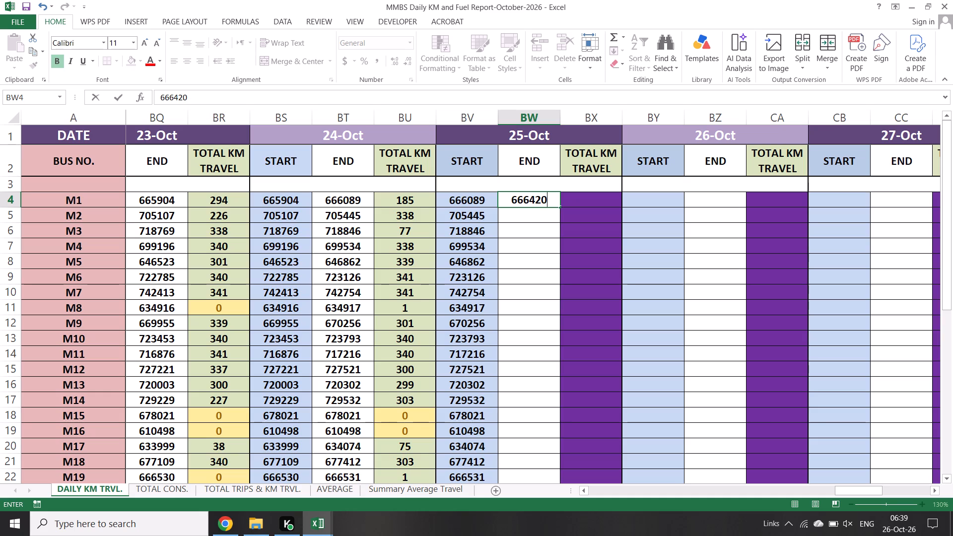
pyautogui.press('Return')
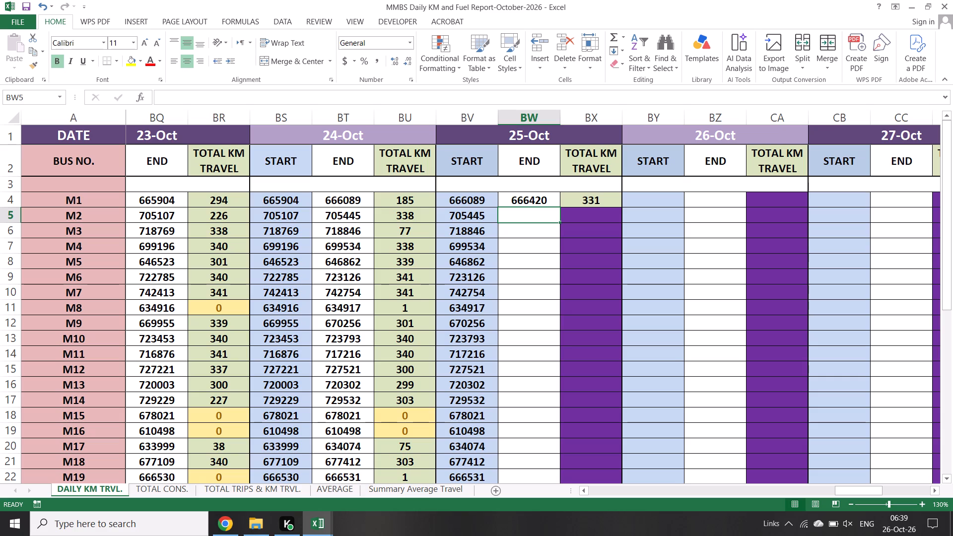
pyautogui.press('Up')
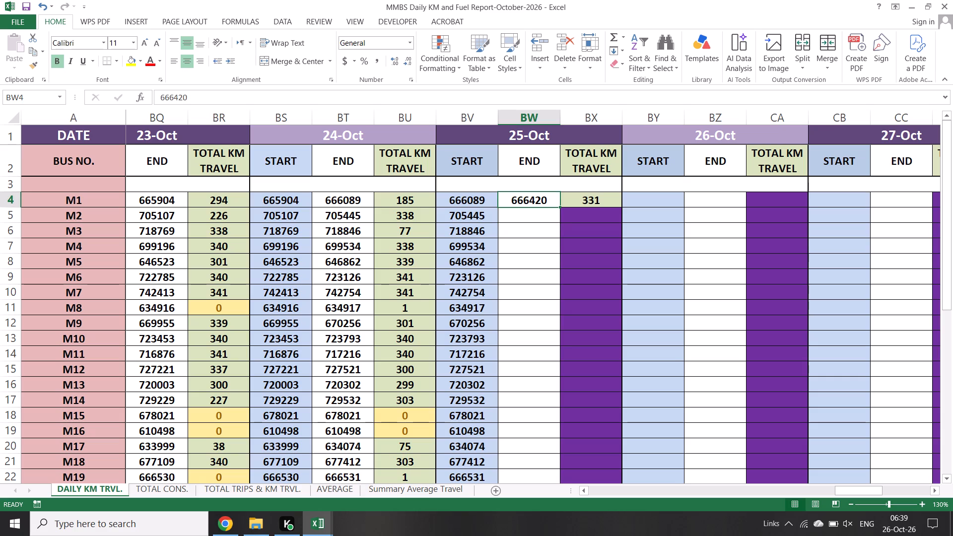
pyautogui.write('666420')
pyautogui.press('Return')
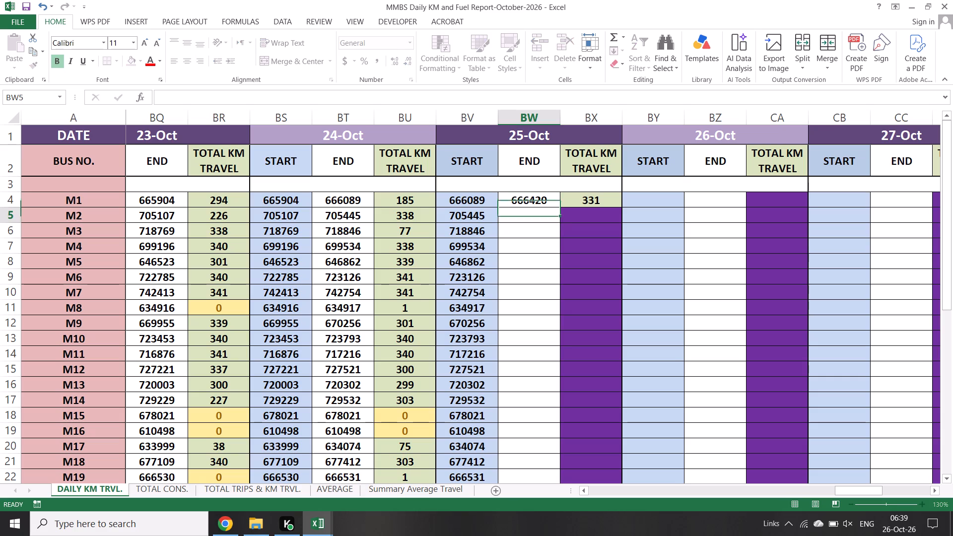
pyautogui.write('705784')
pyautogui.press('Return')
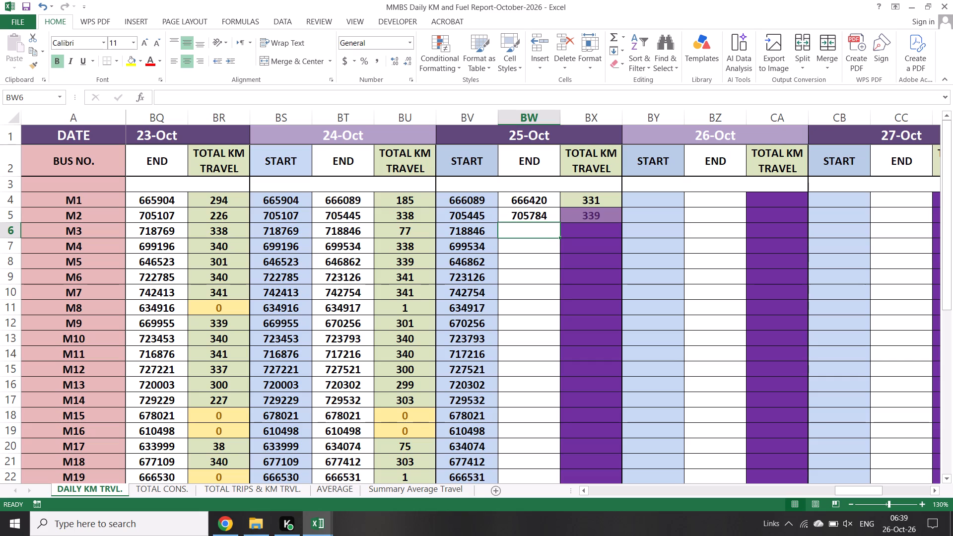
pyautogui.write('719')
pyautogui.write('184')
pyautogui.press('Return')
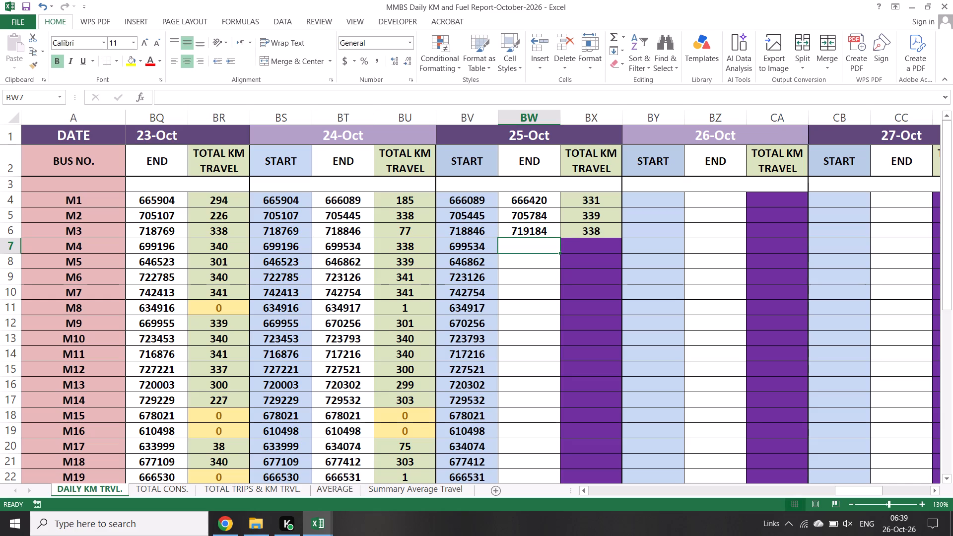
# Enter the 25-Oct END readings for buses M4 to M7: 699874, 647200, 723466 and 743095.
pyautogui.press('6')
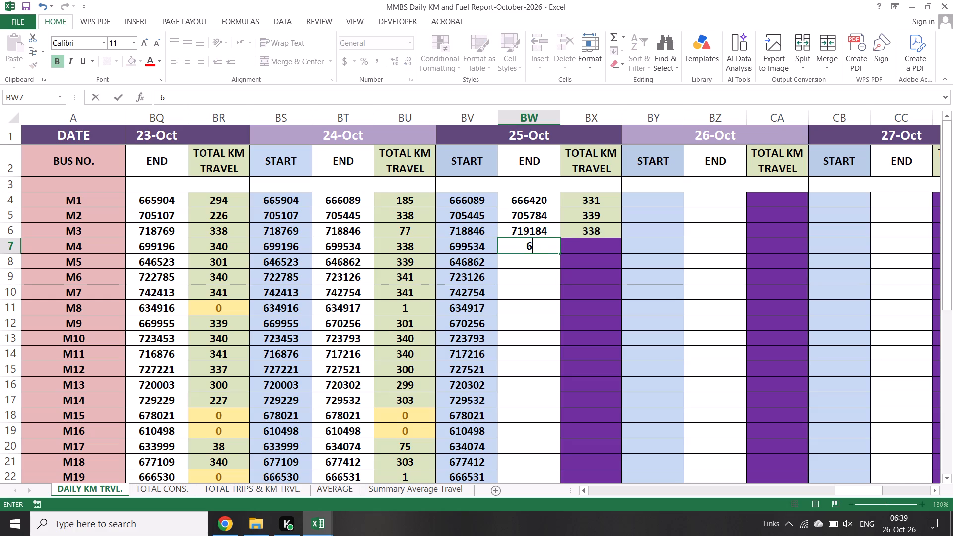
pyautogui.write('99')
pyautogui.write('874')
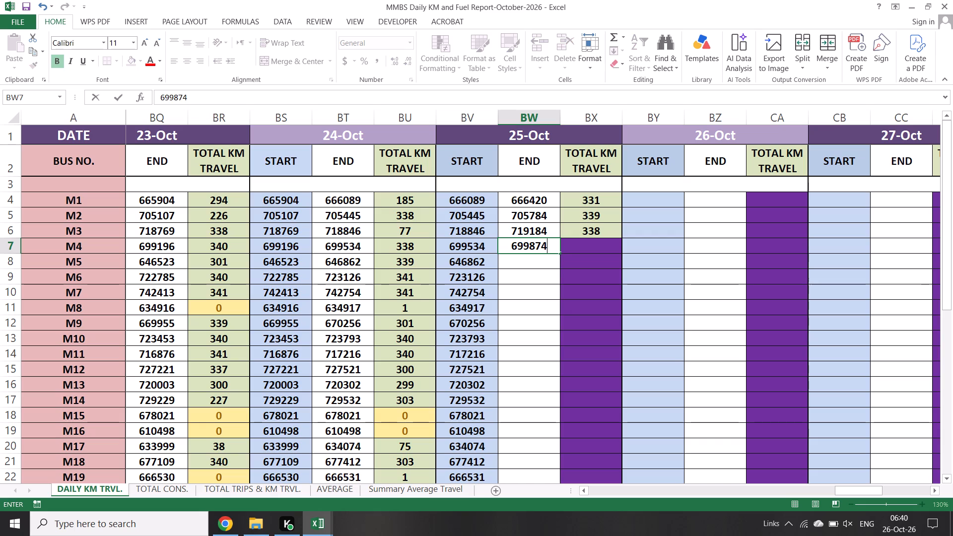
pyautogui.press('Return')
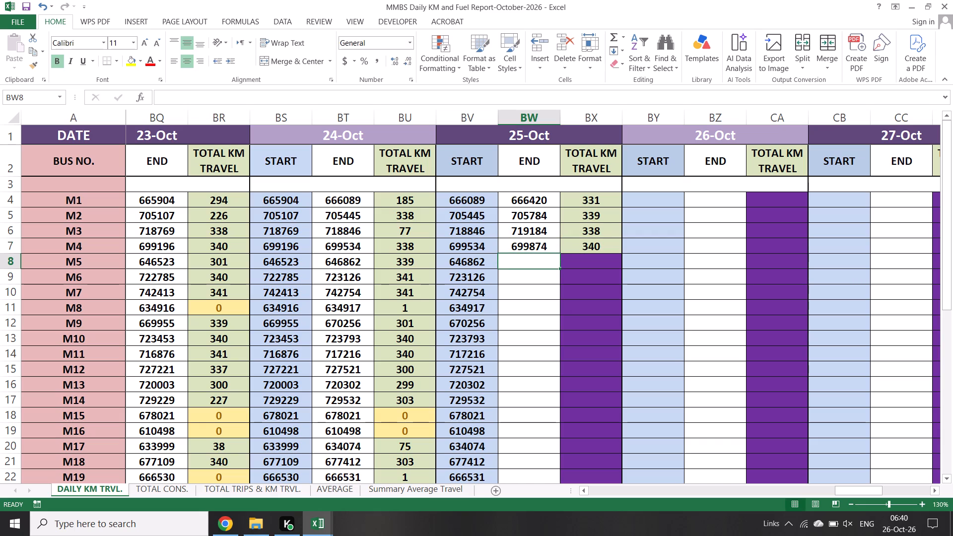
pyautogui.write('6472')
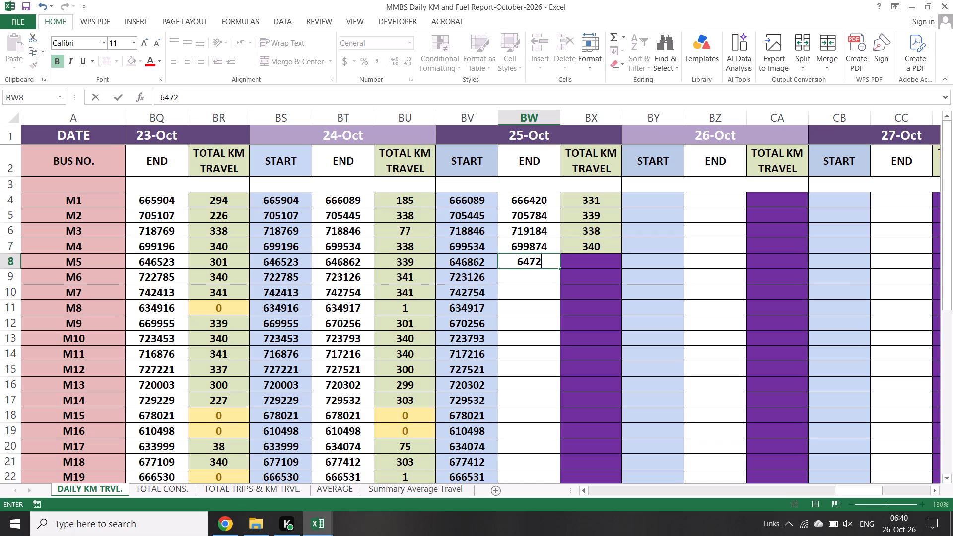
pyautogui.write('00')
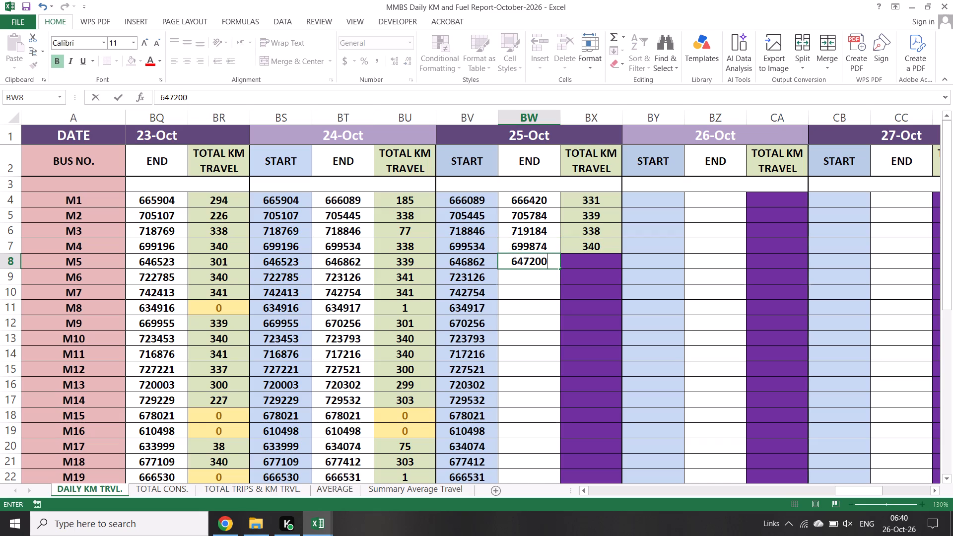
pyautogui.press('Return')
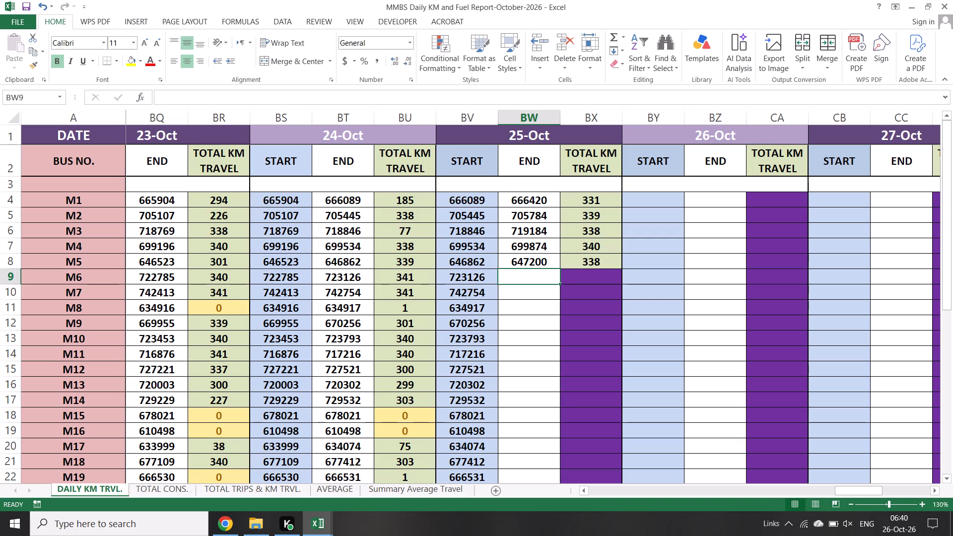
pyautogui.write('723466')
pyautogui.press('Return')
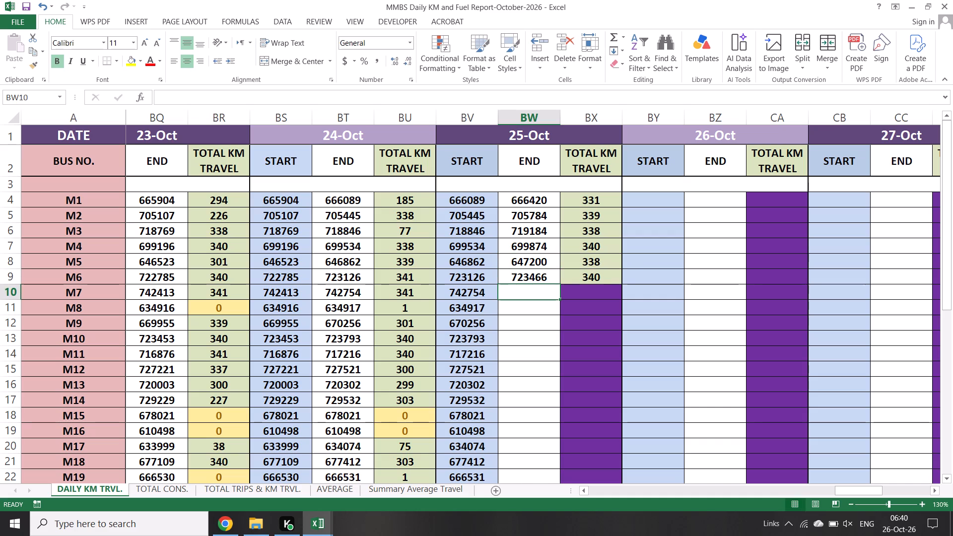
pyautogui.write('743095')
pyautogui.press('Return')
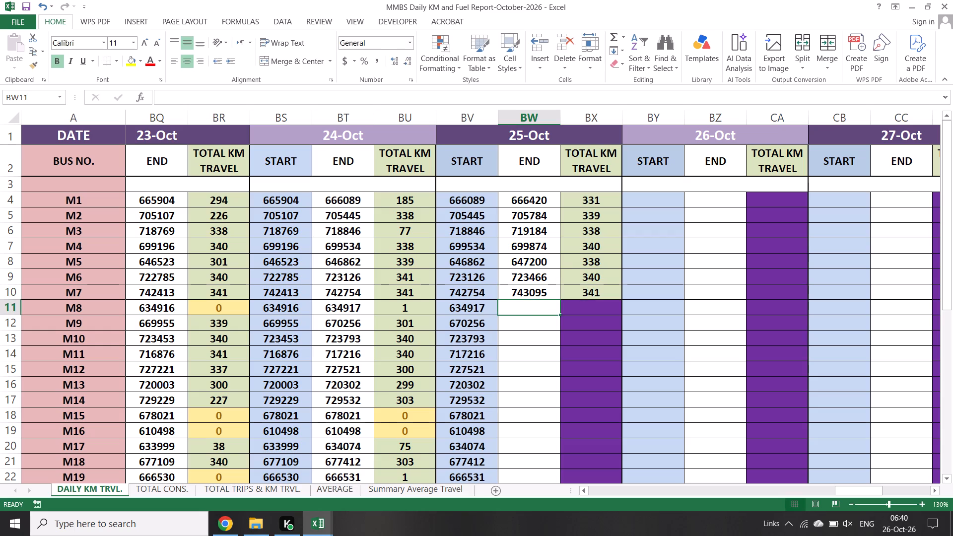
# Enter the 25-Oct END readings for buses M8 to M11: 634918, 670370, 724060 and 717522.
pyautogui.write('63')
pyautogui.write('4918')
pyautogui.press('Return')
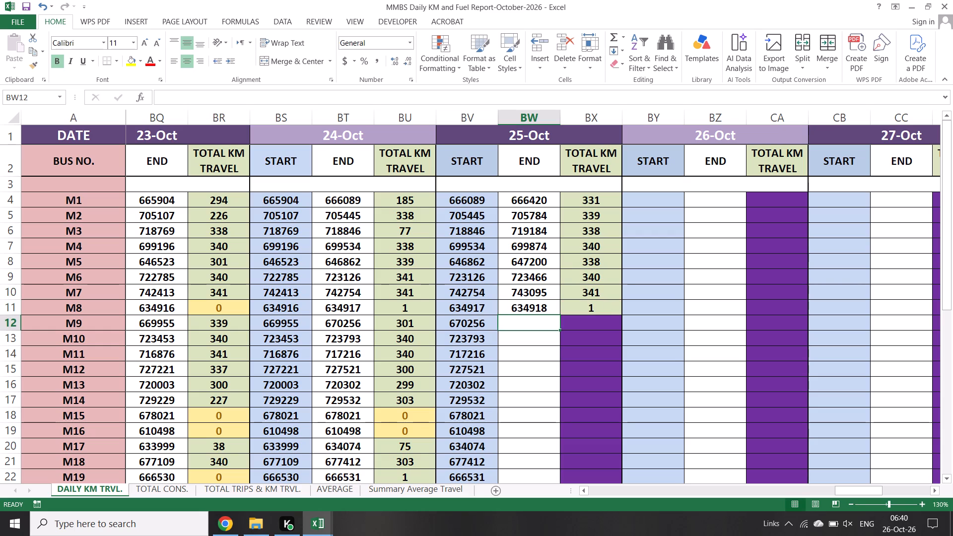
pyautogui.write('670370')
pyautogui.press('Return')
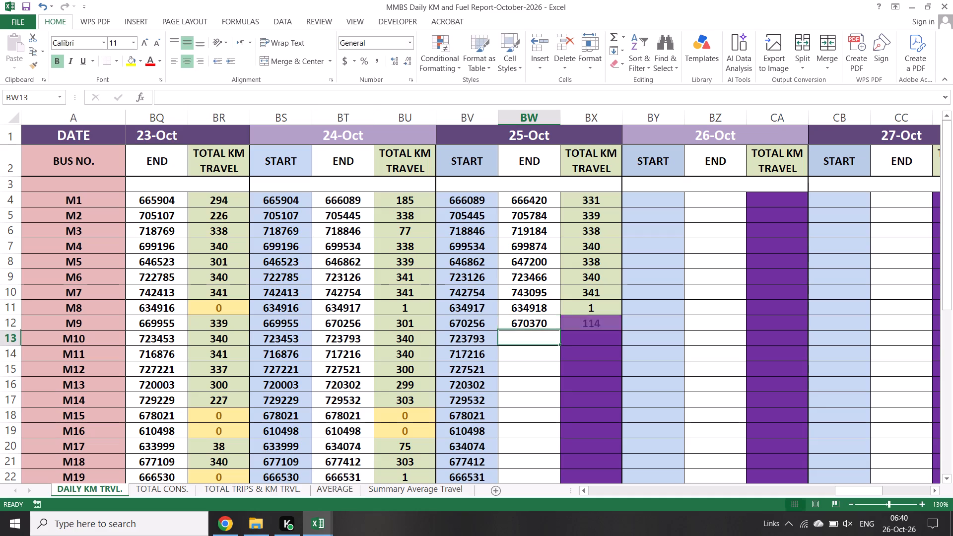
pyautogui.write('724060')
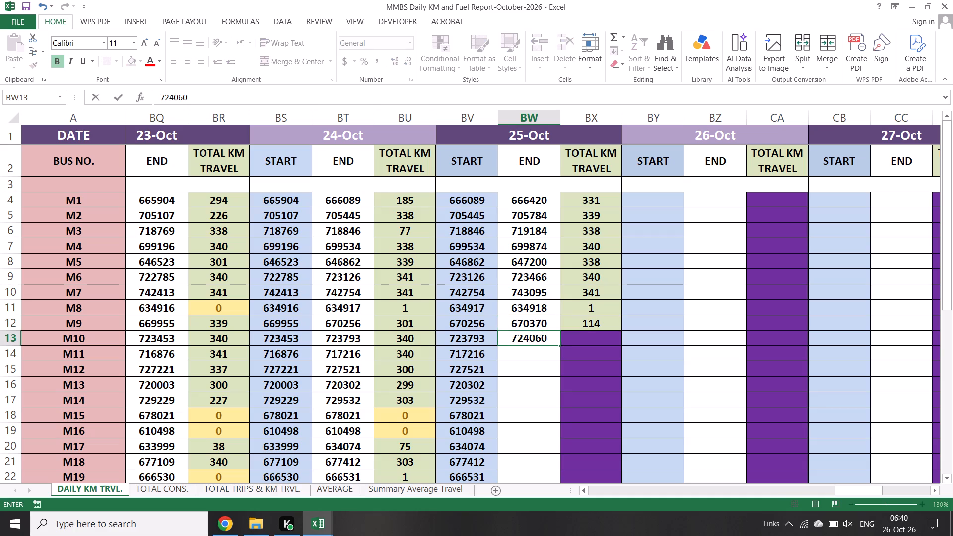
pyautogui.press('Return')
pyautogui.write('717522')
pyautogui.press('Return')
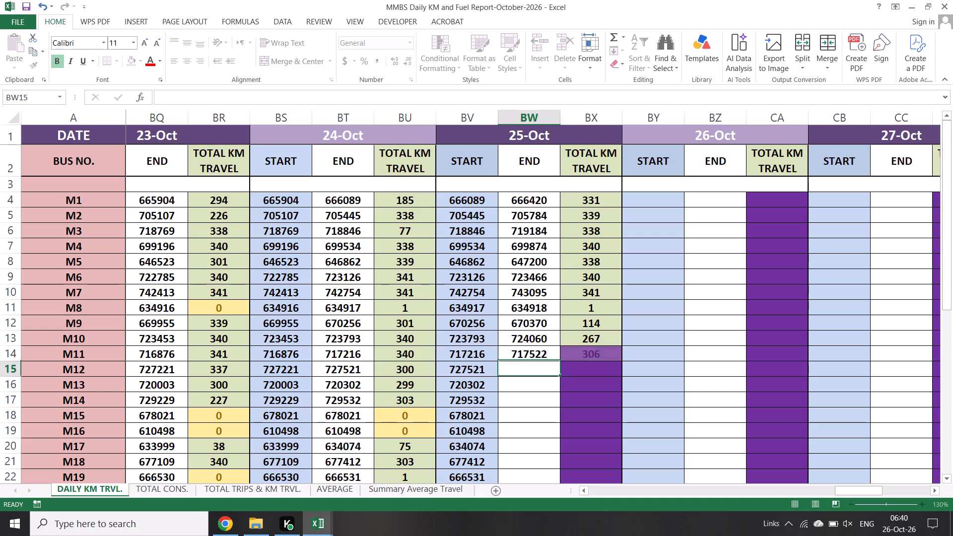
# Enter the 25-Oct END readings for buses M12 to M15: 727783, 720639, 729874 and 678023.
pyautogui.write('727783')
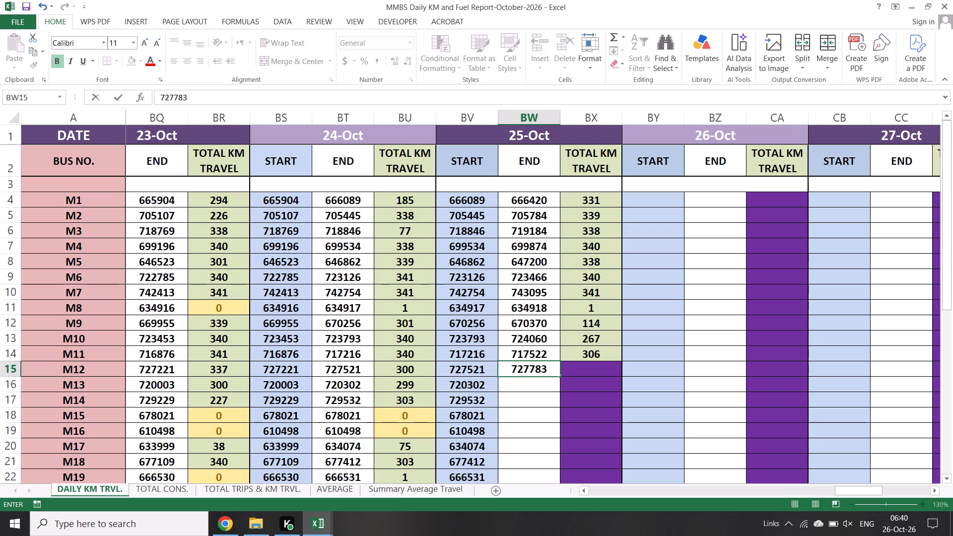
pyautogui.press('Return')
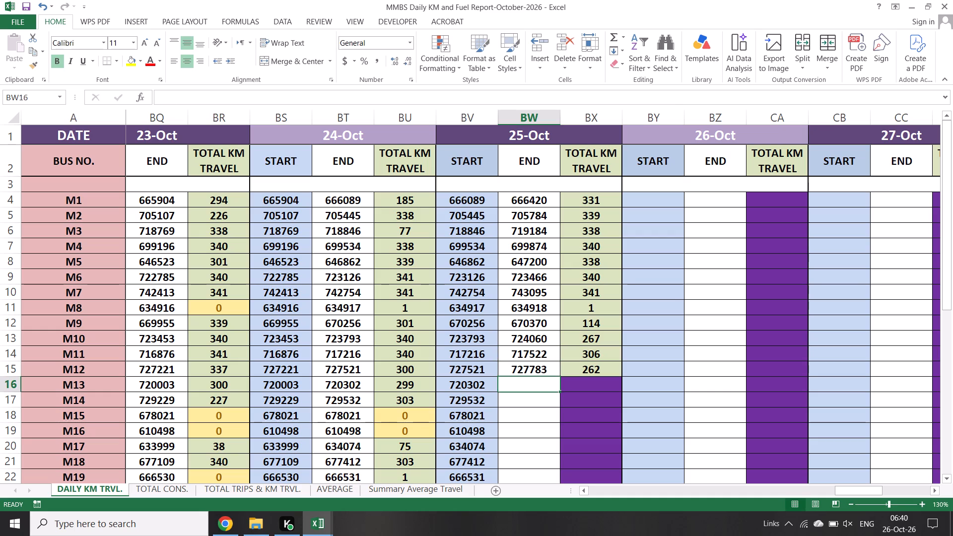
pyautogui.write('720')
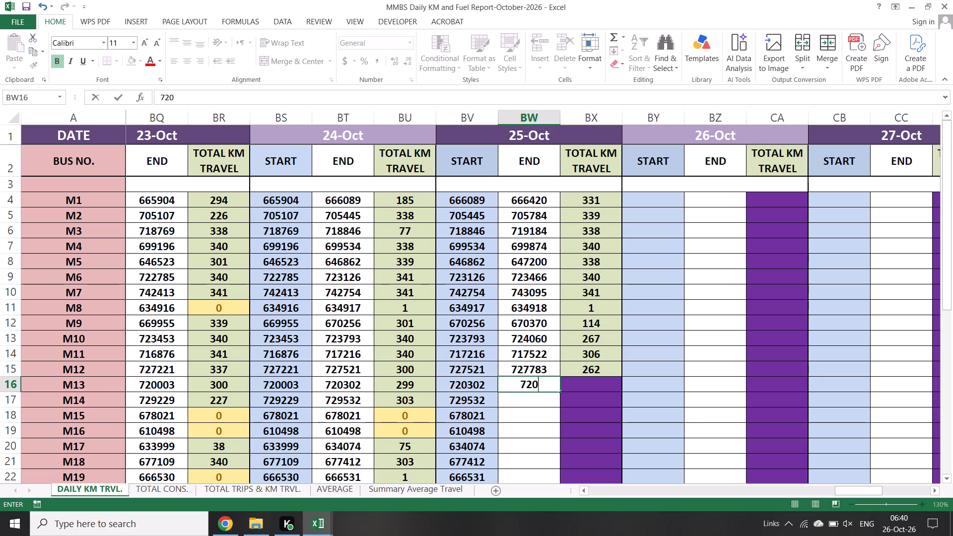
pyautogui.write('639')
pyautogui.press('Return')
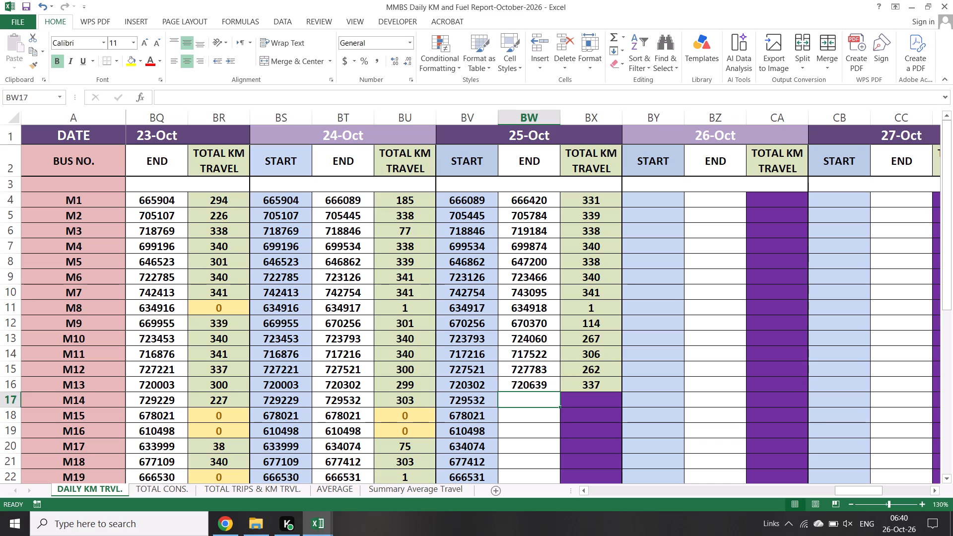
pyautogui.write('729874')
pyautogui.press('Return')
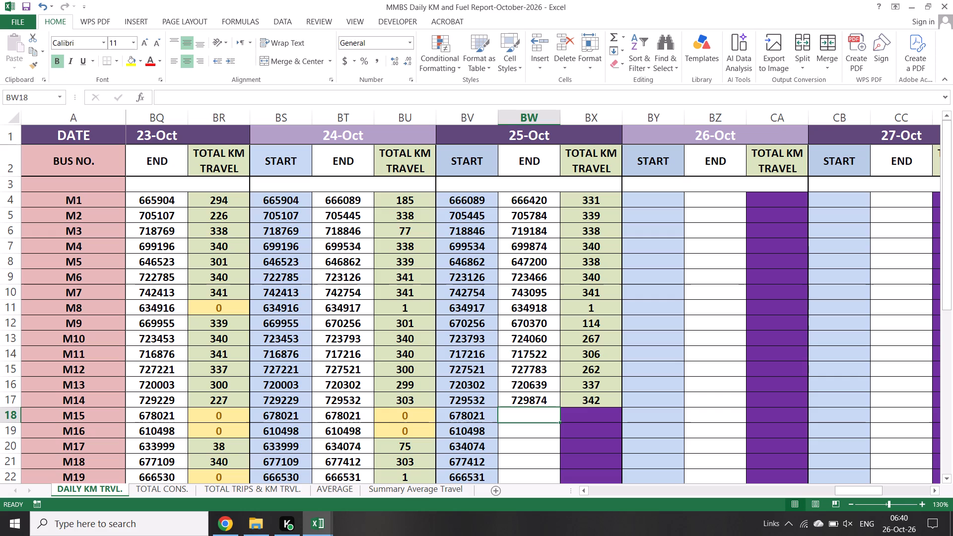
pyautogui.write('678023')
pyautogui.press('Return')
# Enter the 25-Oct END readings for buses M16 to M19: 610498, 634112, 677414 and 666531.
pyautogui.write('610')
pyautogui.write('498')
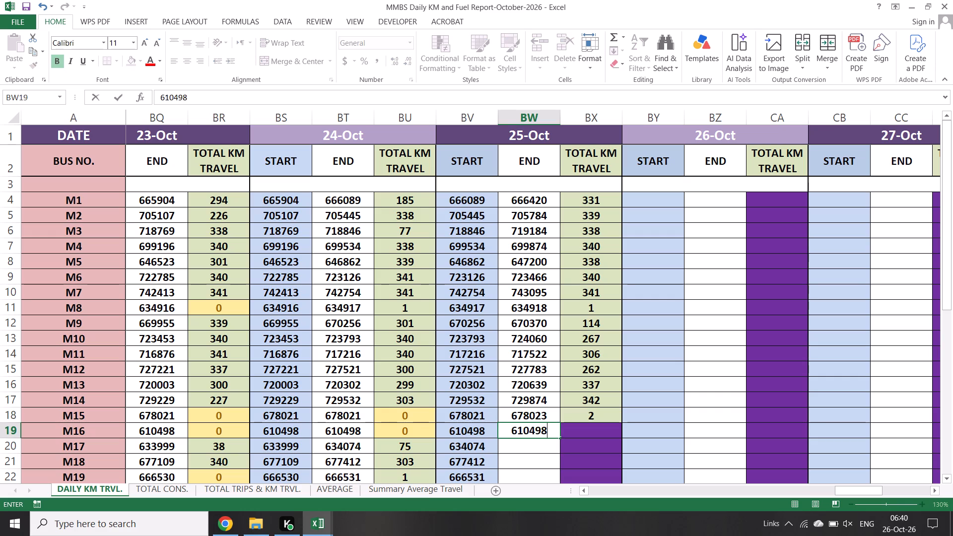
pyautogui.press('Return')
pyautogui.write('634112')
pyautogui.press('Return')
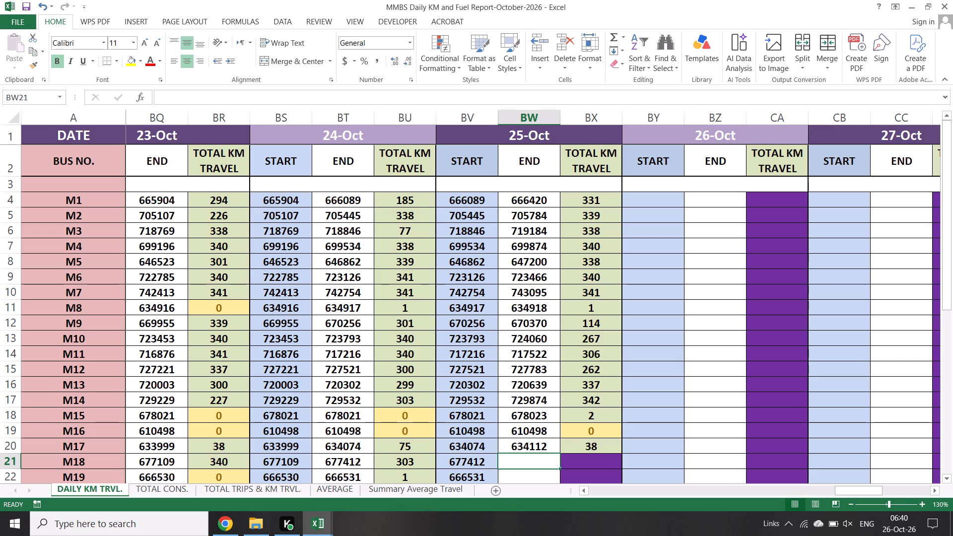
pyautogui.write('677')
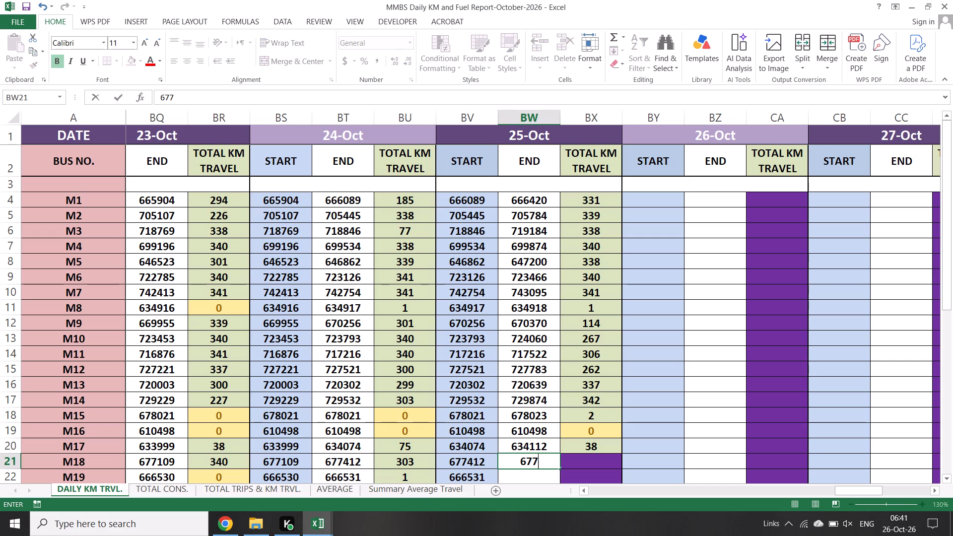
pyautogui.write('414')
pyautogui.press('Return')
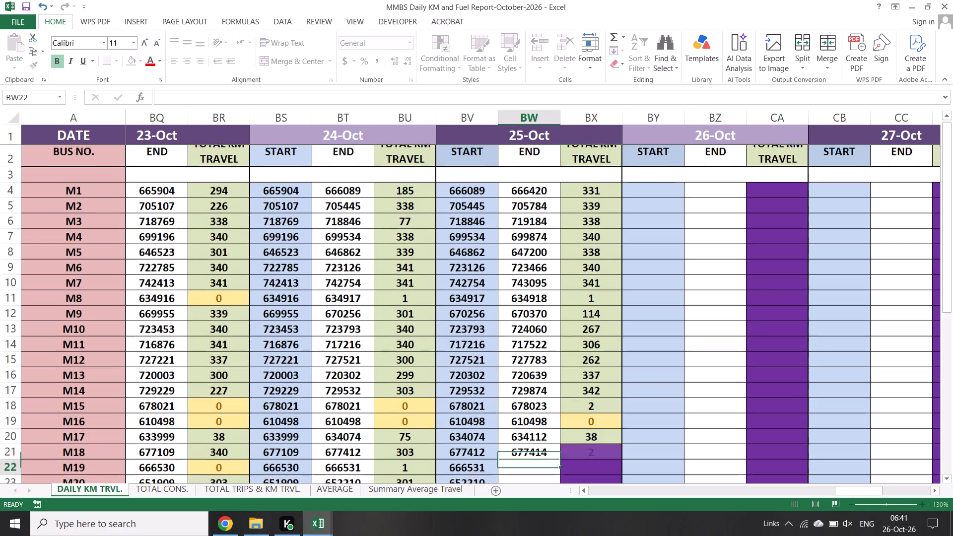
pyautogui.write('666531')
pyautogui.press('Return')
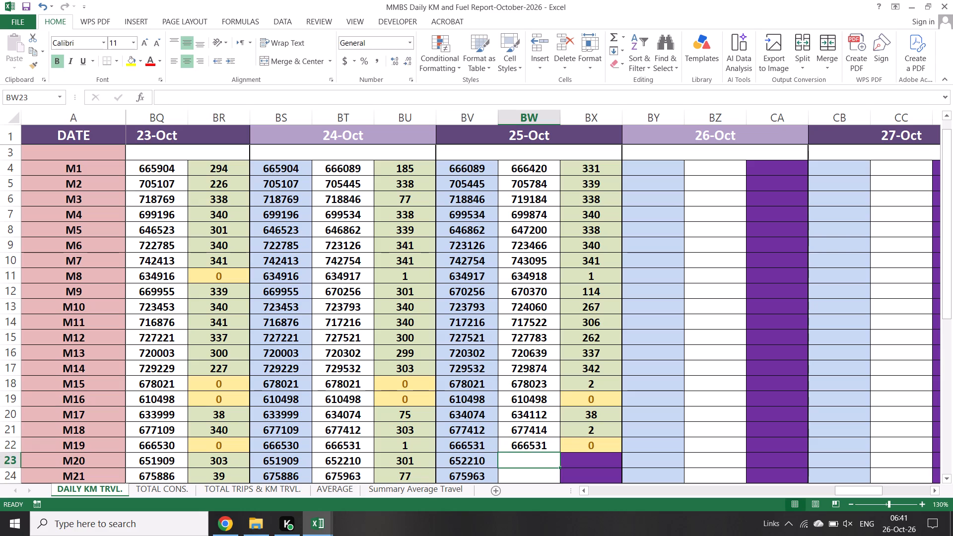
# Enter the 25-Oct END readings for buses M20 to M22: 652475, 676002 and 723158.
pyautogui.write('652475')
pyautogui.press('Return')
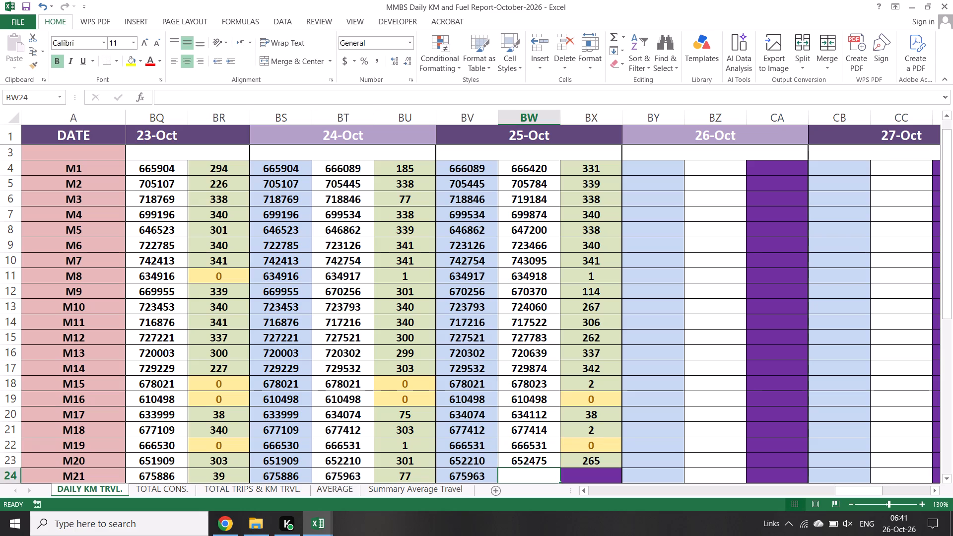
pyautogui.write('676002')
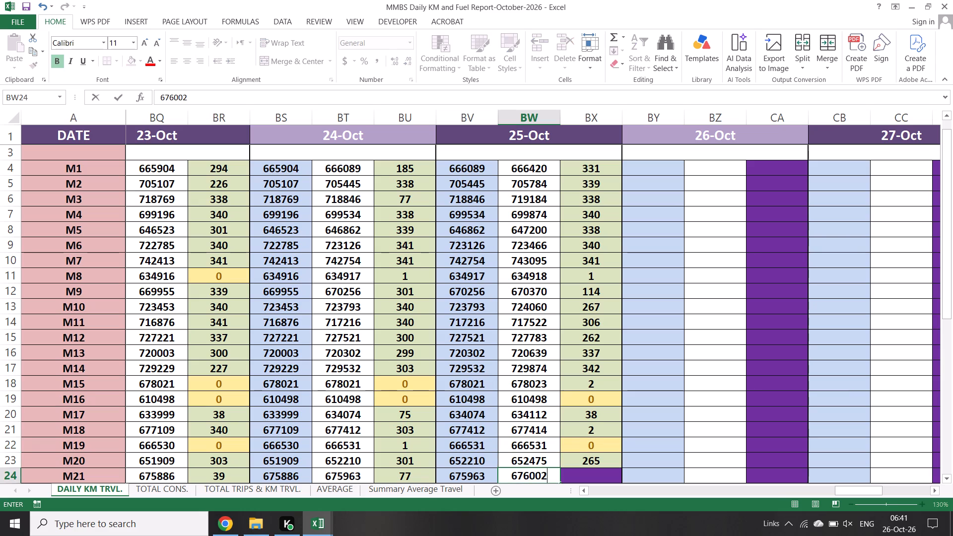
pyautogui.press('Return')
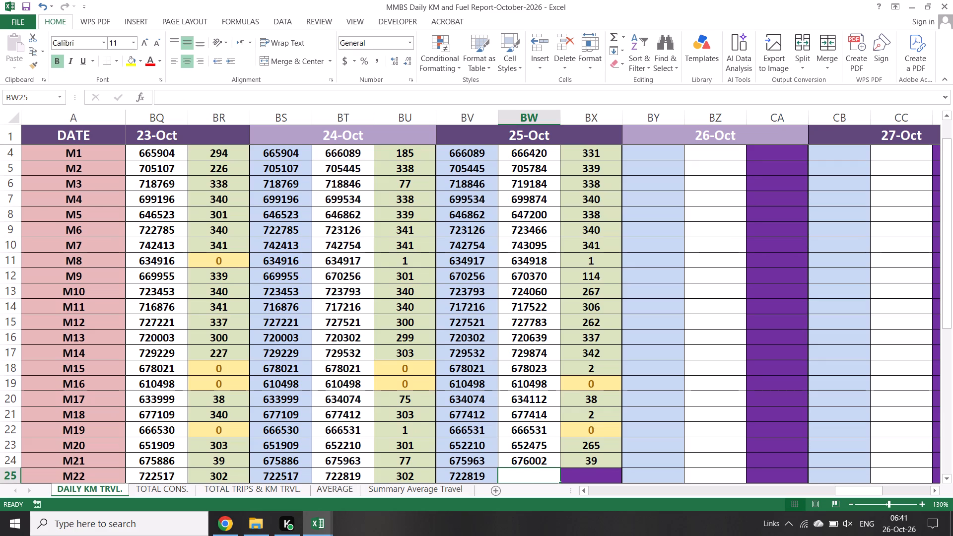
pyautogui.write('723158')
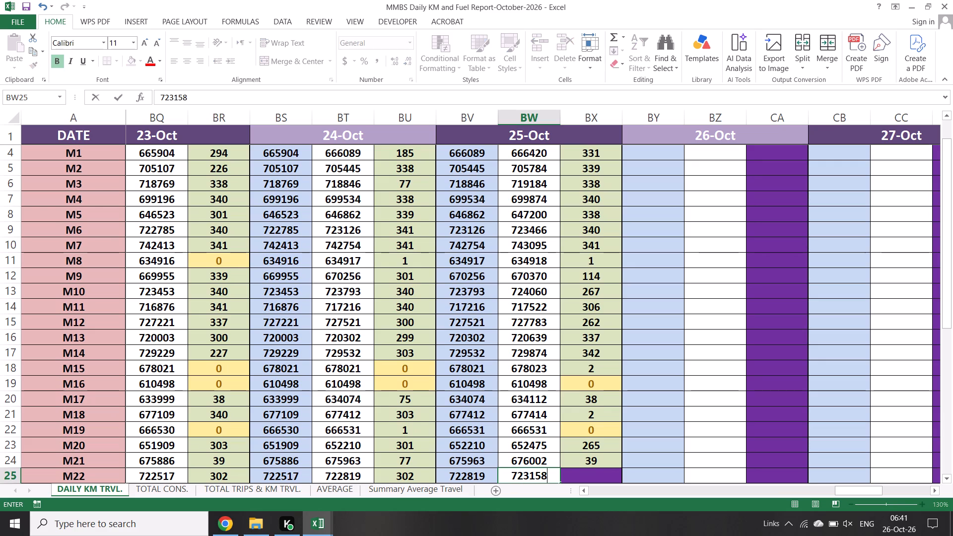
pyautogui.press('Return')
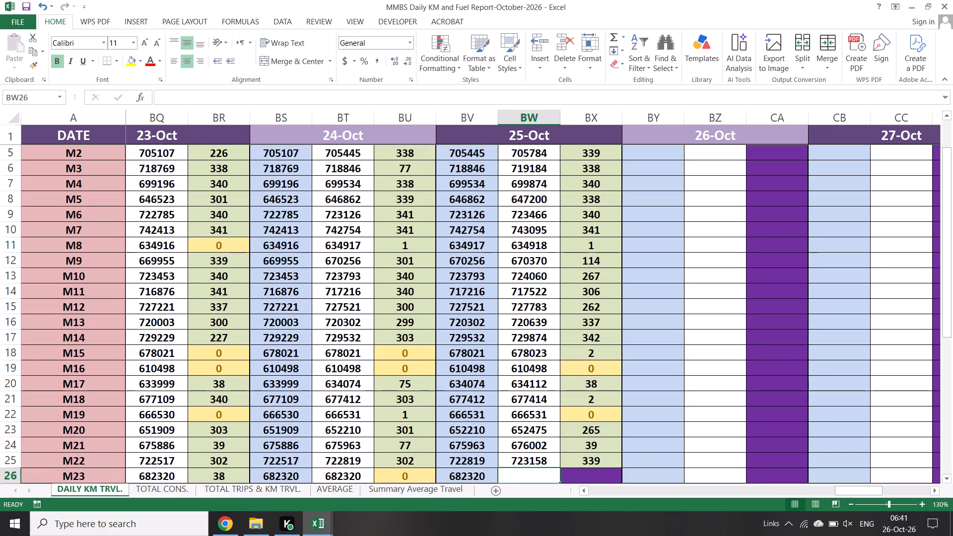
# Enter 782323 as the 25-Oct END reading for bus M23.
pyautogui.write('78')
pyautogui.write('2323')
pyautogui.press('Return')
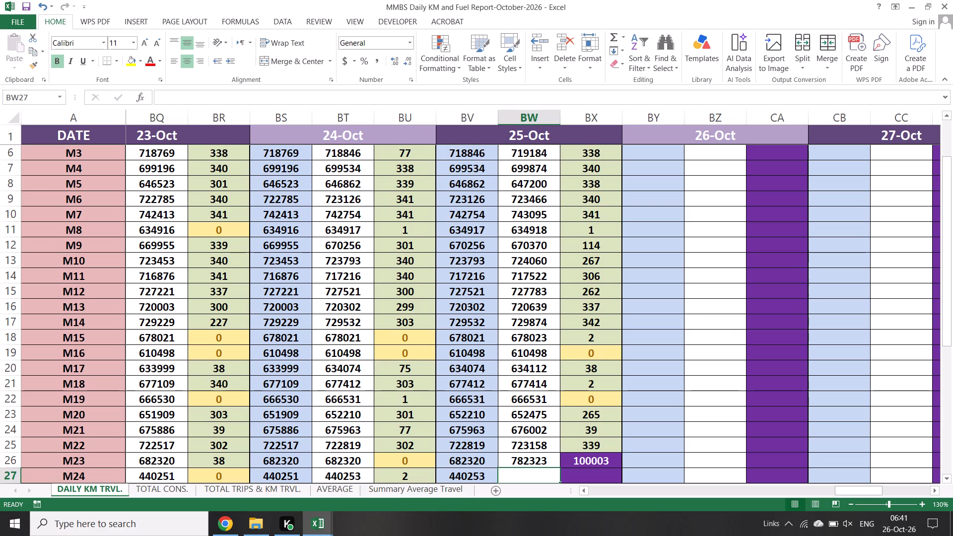
# Correct the 25-Oct END reading for bus M23 to 682323.
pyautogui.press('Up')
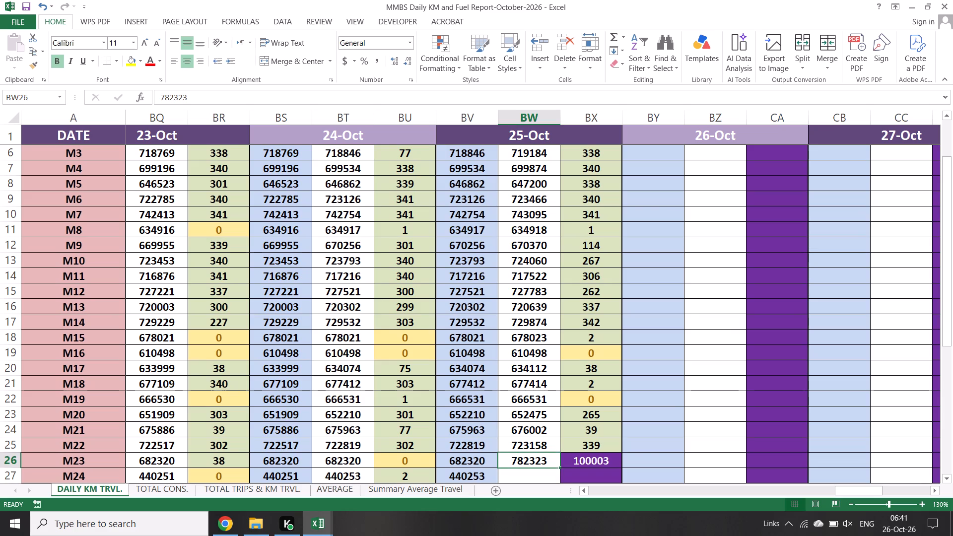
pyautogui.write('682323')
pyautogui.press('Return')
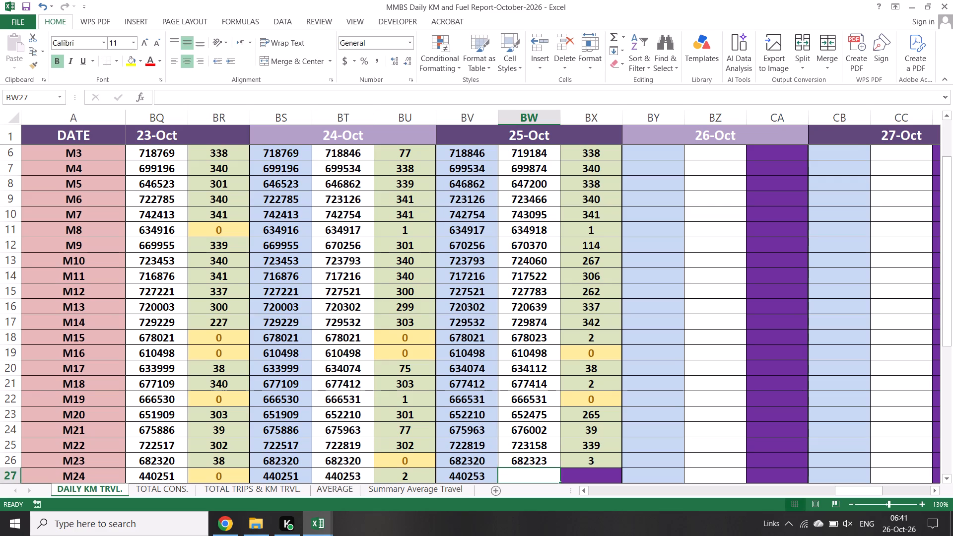
# Enter the 25-Oct END readings 440255 for bus M24, 728798 for M25 and 616672 for M27, leaving M26 blank.
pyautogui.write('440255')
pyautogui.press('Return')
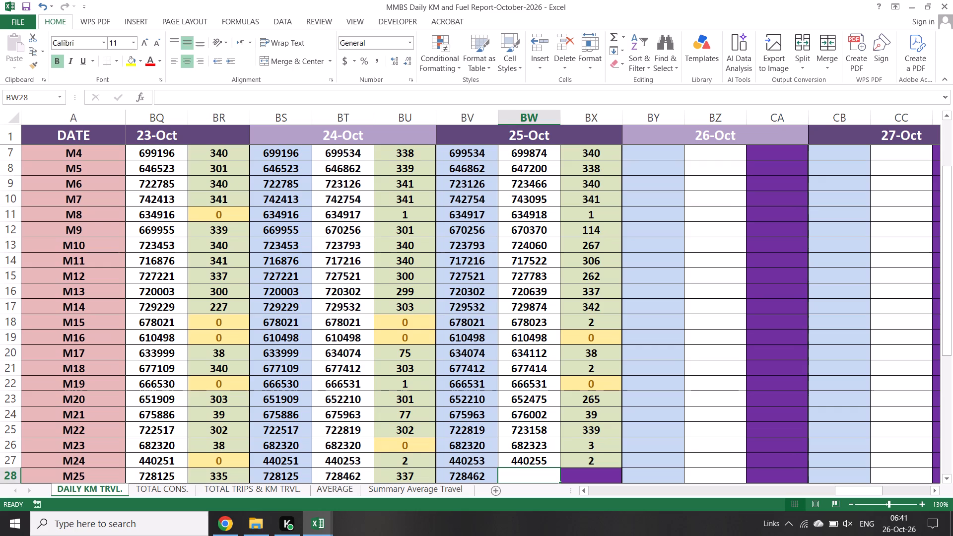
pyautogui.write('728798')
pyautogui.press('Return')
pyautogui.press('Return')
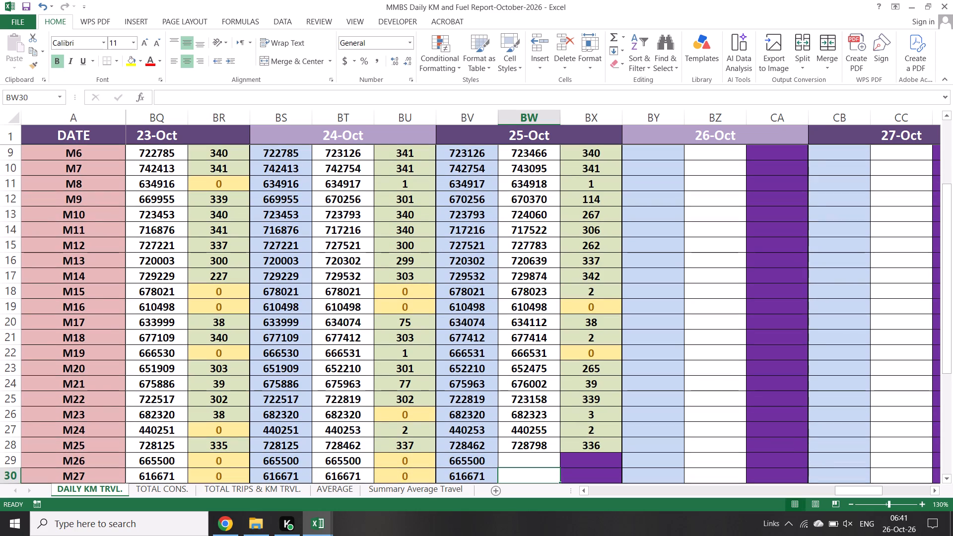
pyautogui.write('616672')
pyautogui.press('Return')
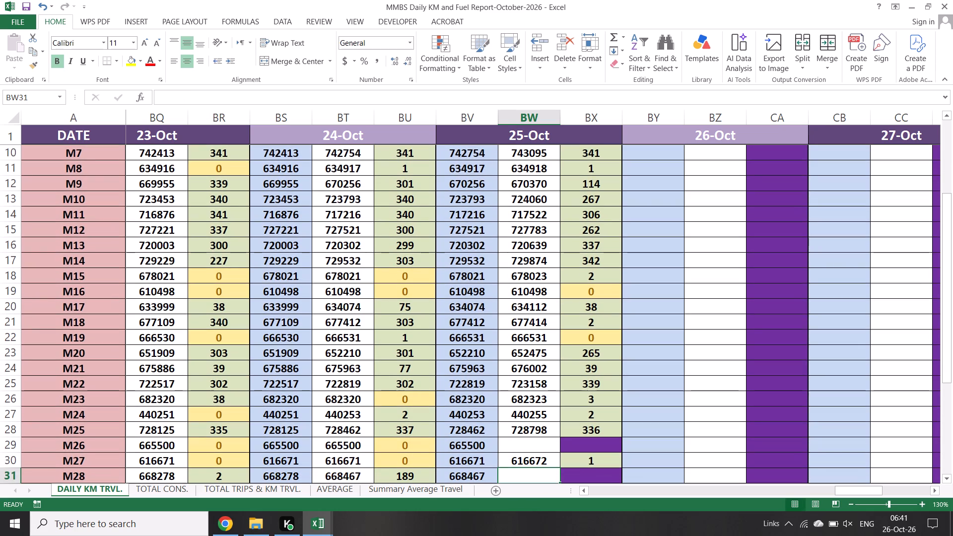
# Enter the 25-Oct END readings for buses M28 to M31: 668655, 647408, 654128 and 697574.
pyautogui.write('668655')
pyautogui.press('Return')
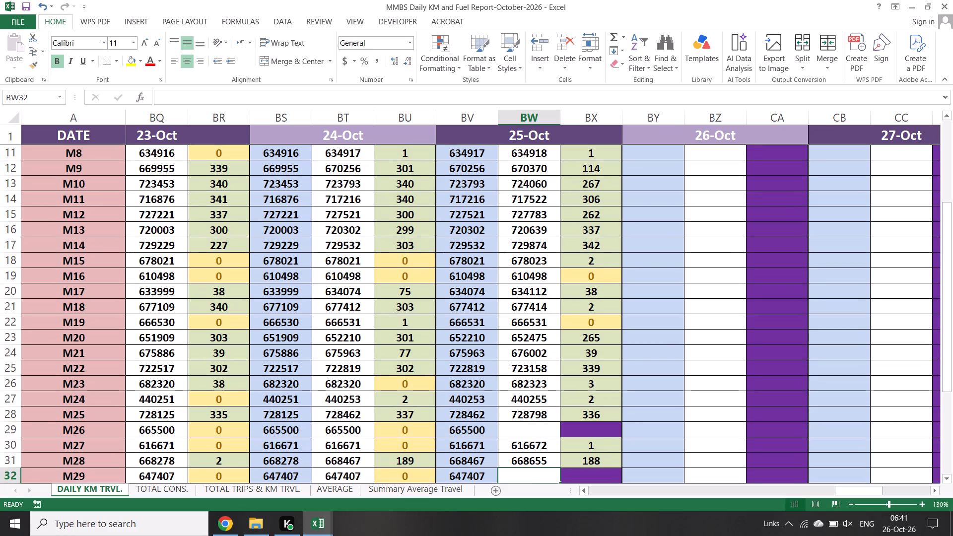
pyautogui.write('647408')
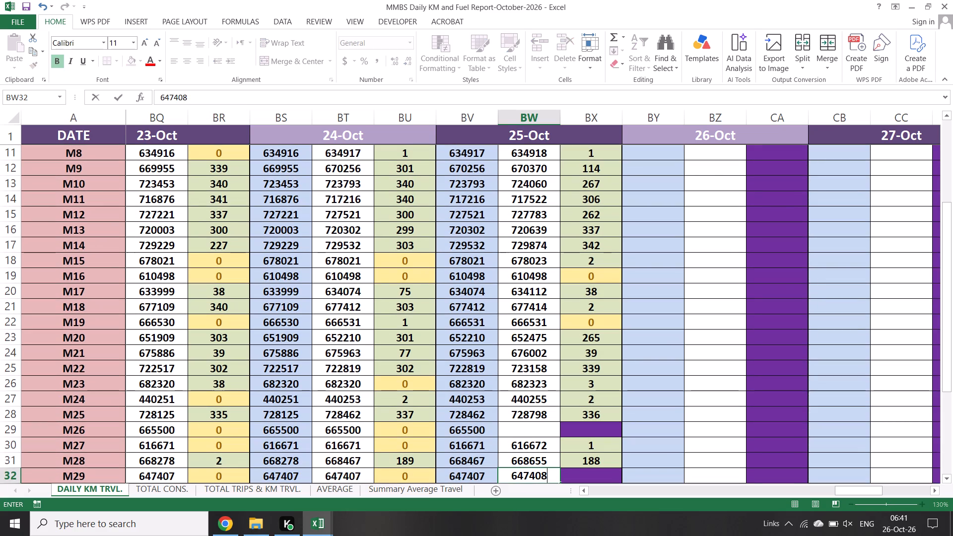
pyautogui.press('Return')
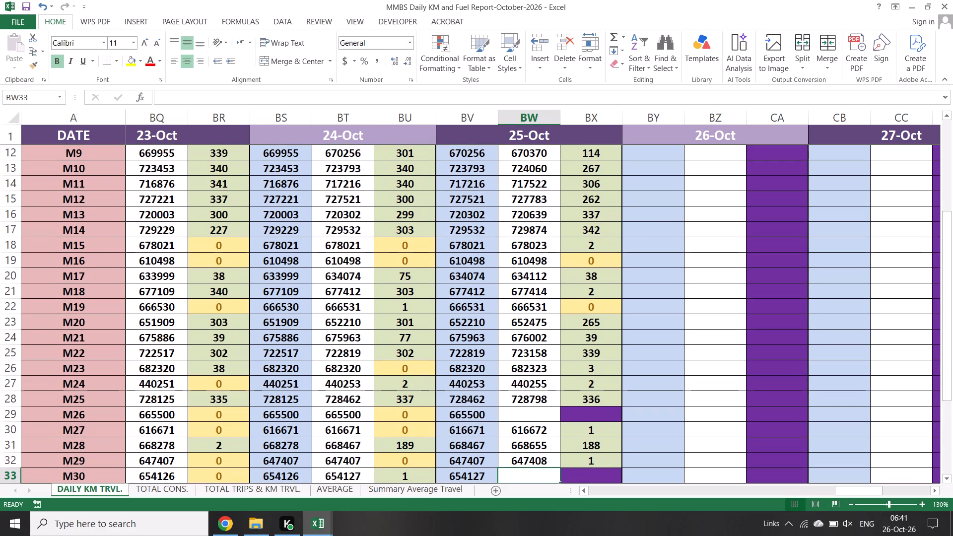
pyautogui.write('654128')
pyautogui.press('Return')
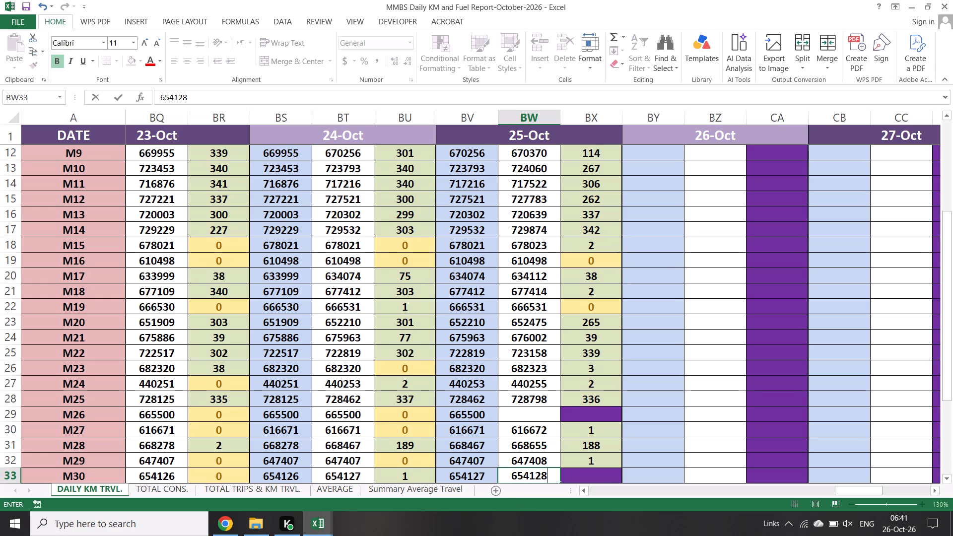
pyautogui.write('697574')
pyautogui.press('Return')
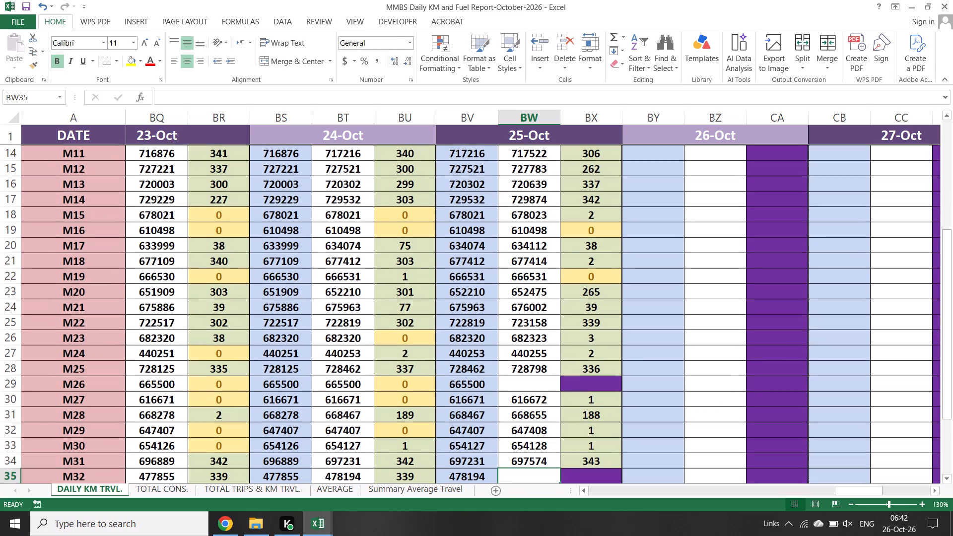
# Enter the 25-Oct END readings for buses M32 to M35: 478497, 702854, 714047 and 669942.
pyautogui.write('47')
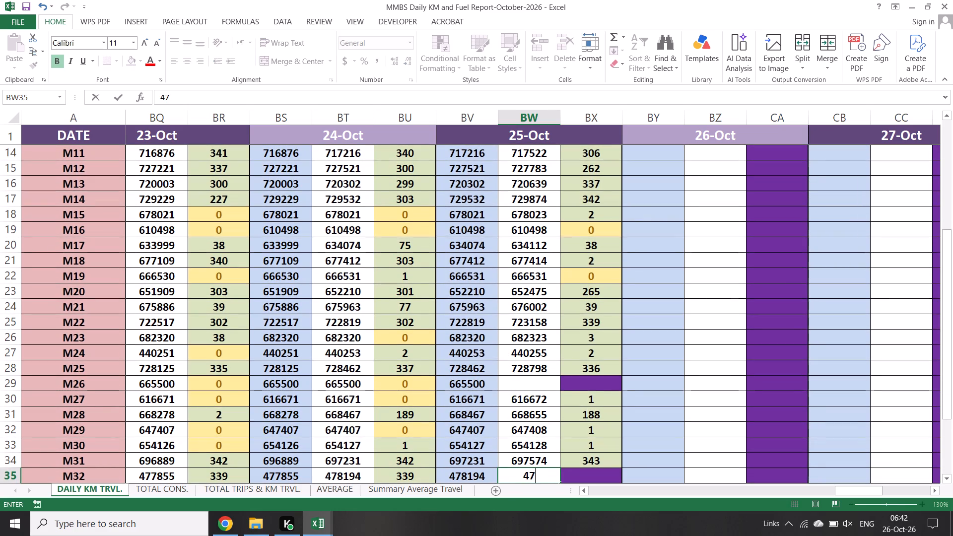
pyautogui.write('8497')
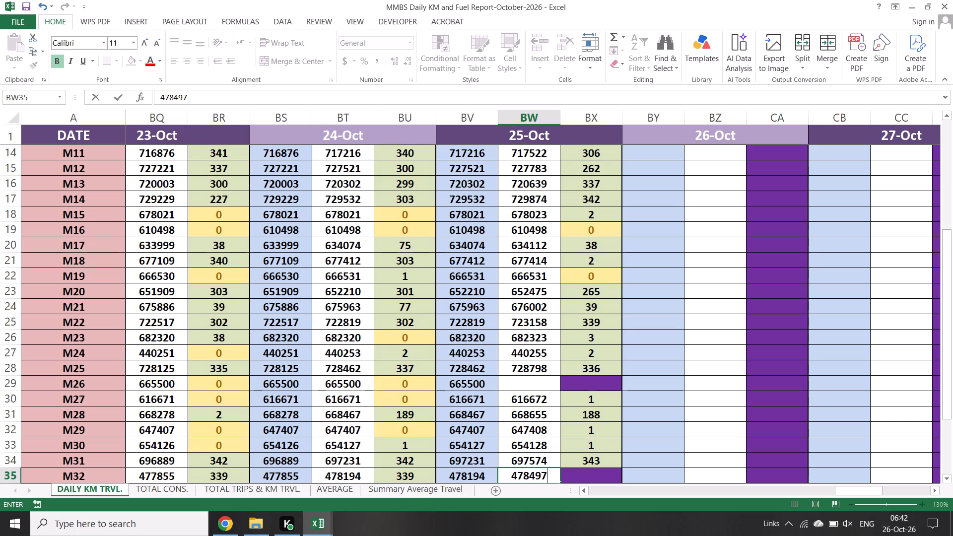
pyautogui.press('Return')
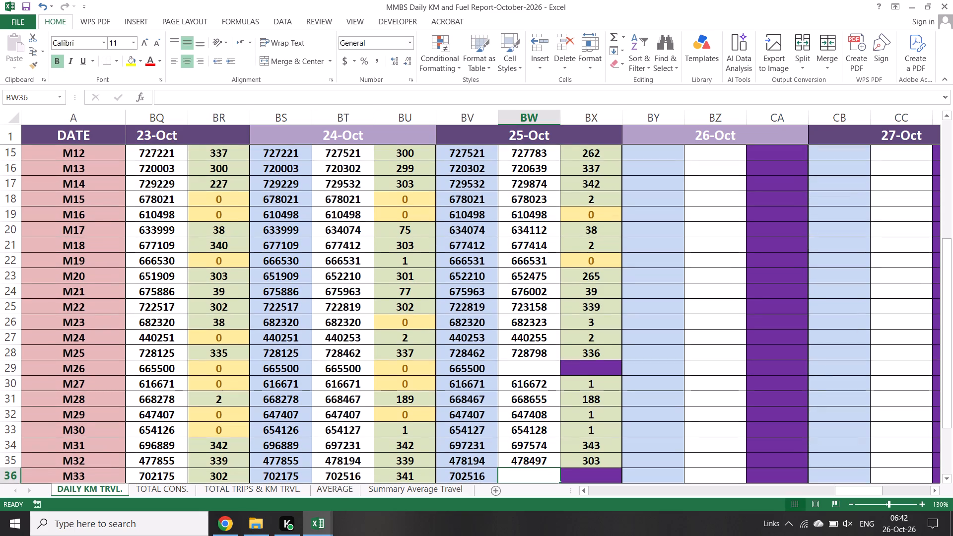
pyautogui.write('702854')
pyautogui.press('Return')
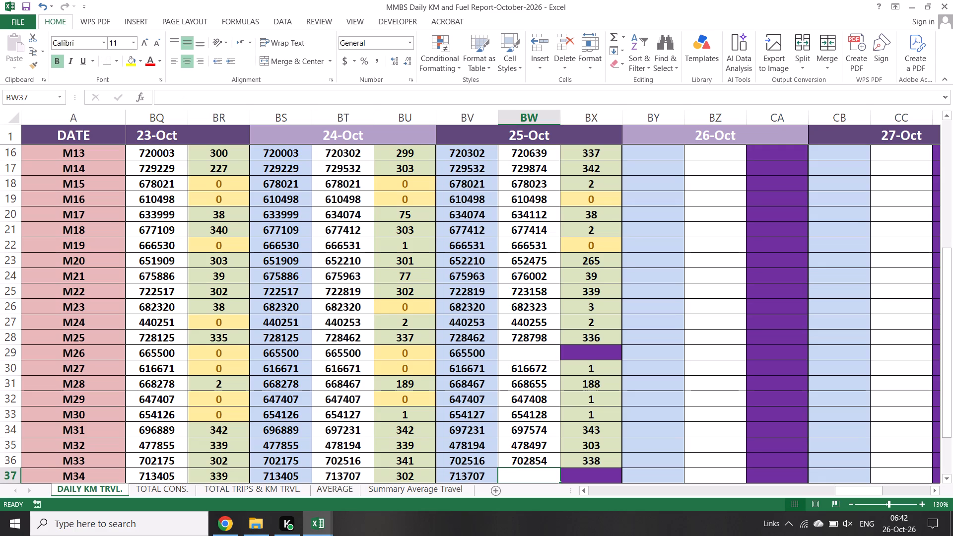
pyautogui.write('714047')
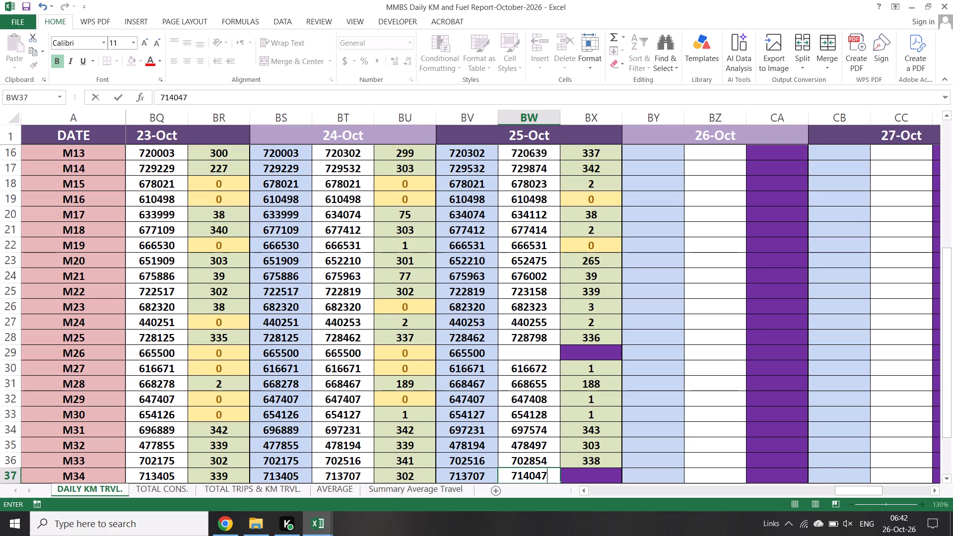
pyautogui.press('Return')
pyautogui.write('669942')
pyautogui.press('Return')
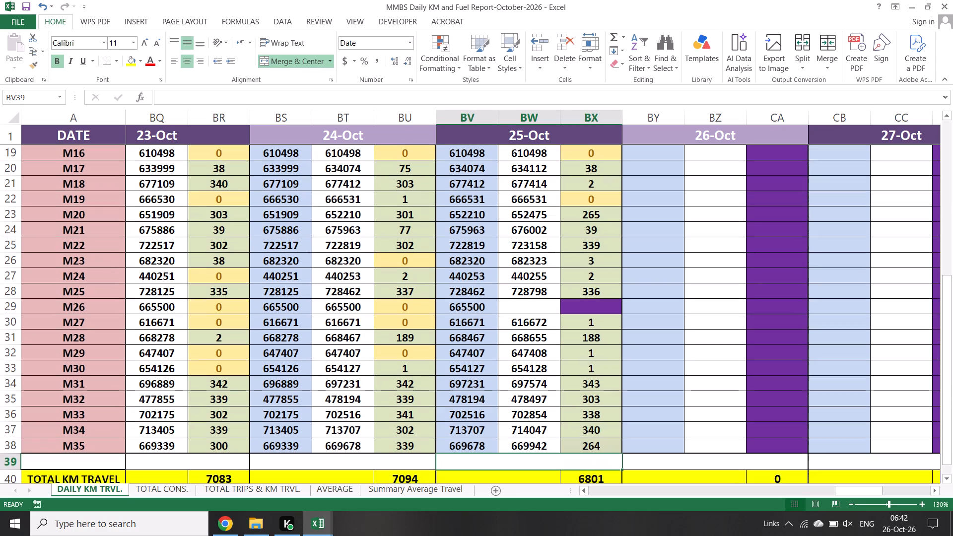
# Fill in the missing 25-Oct END reading for bus M26 with 665500.
pyautogui.scroll(10, 356, 372)
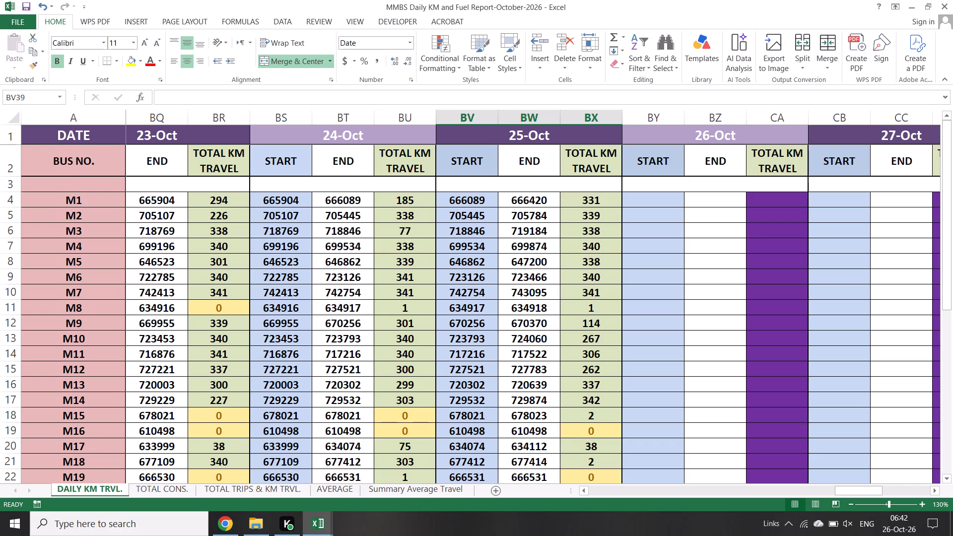
pyautogui.scroll(-5, 310, 361)
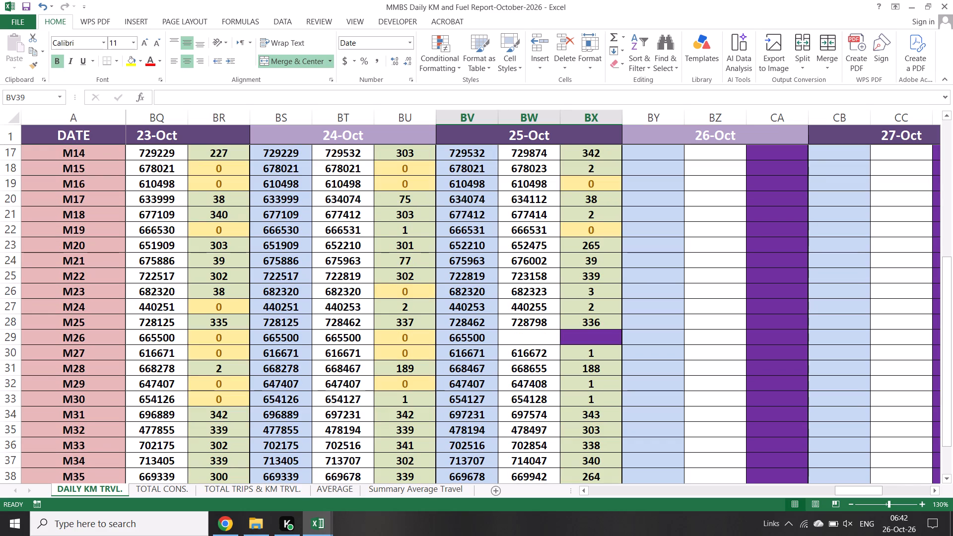
pyautogui.click(530, 335)
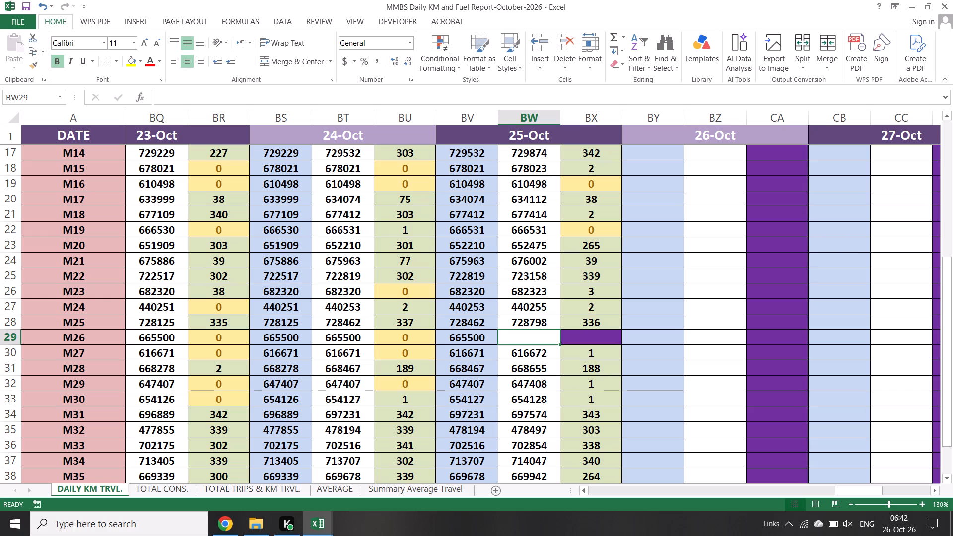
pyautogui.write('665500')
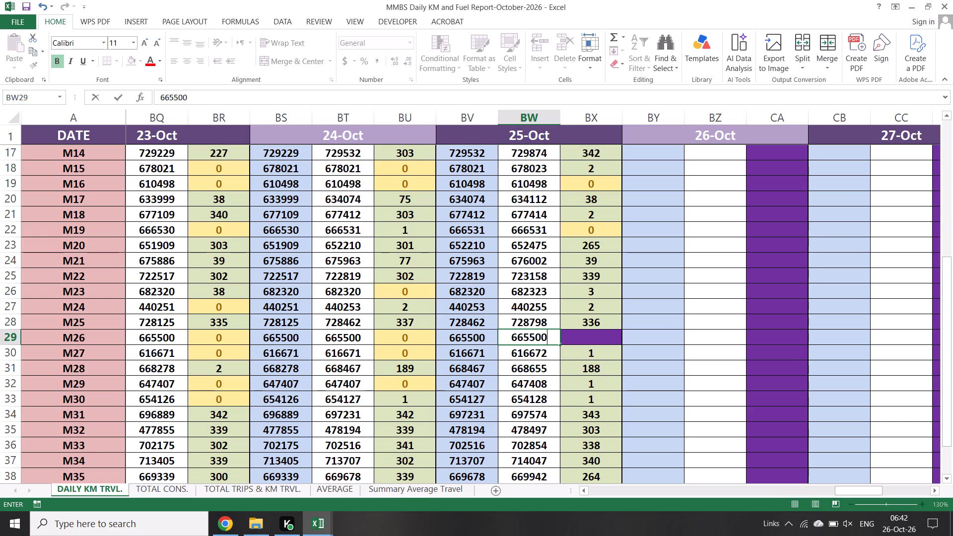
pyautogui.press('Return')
# Check the completed 25-Oct readings and save the workbook.
pyautogui.scroll(-5, 749, 356)
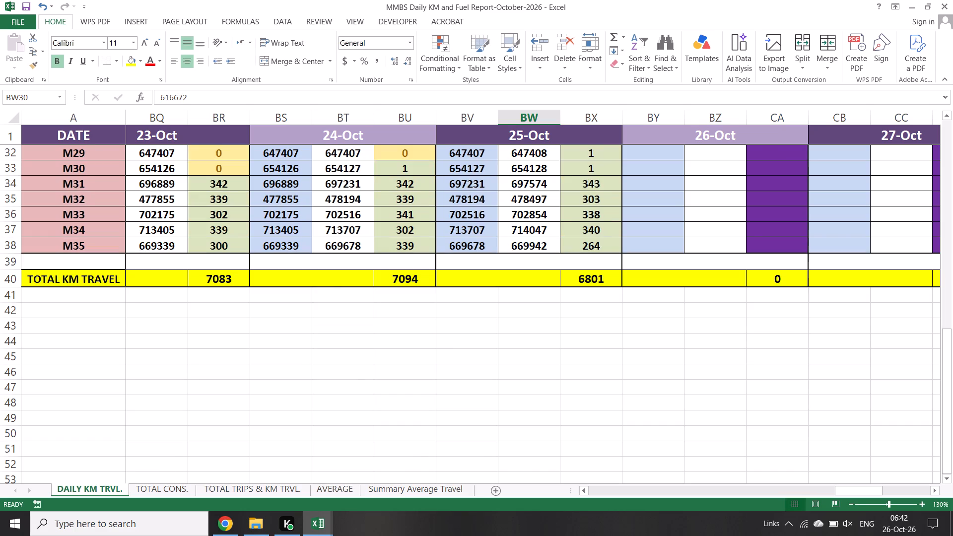
pyautogui.scroll(7, 649, 370)
pyautogui.scroll(8, 486, 328)
pyautogui.click(496, 119)
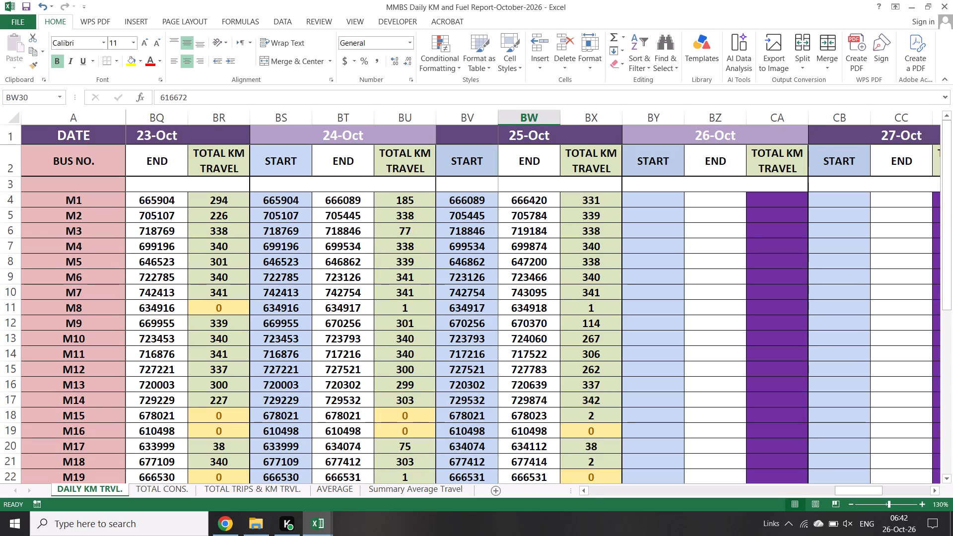
pyautogui.click(495, 128)
pyautogui.click(24, 6)
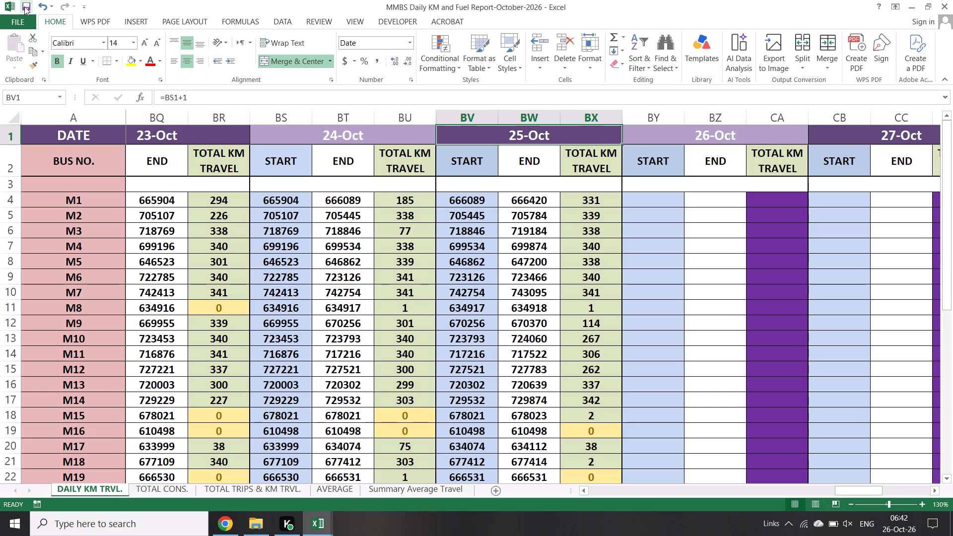
pyautogui.scroll(-6, 662, 293)
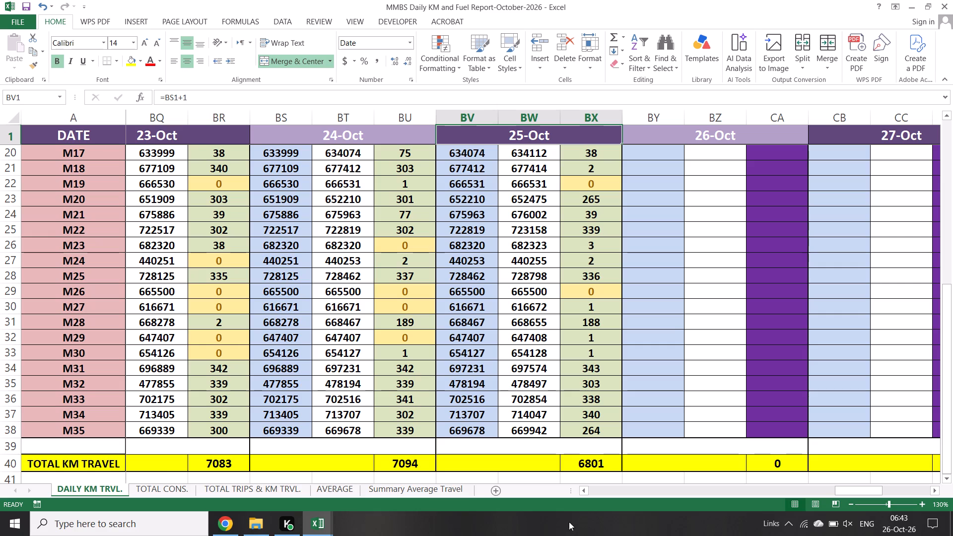
pyautogui.scroll(11, 624, 361)
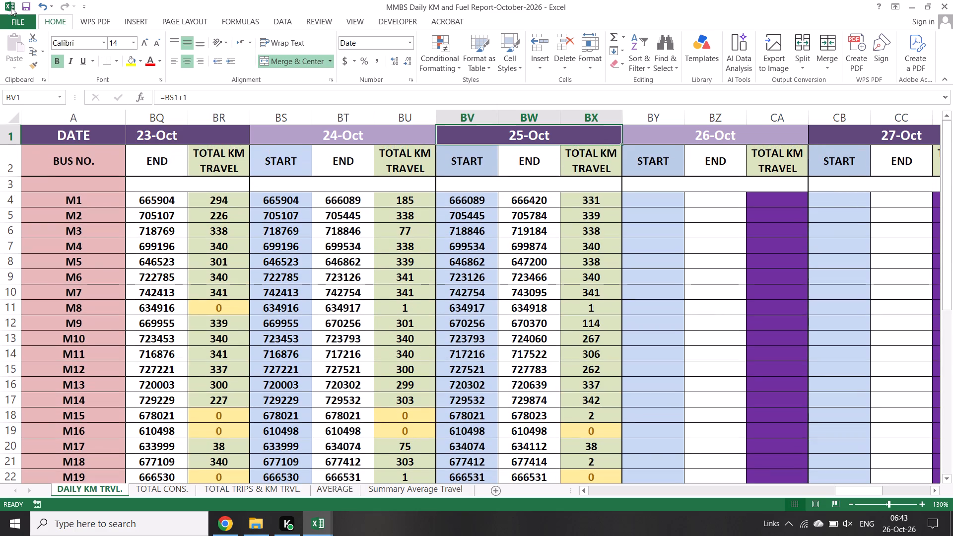
pyautogui.click(28, 5)
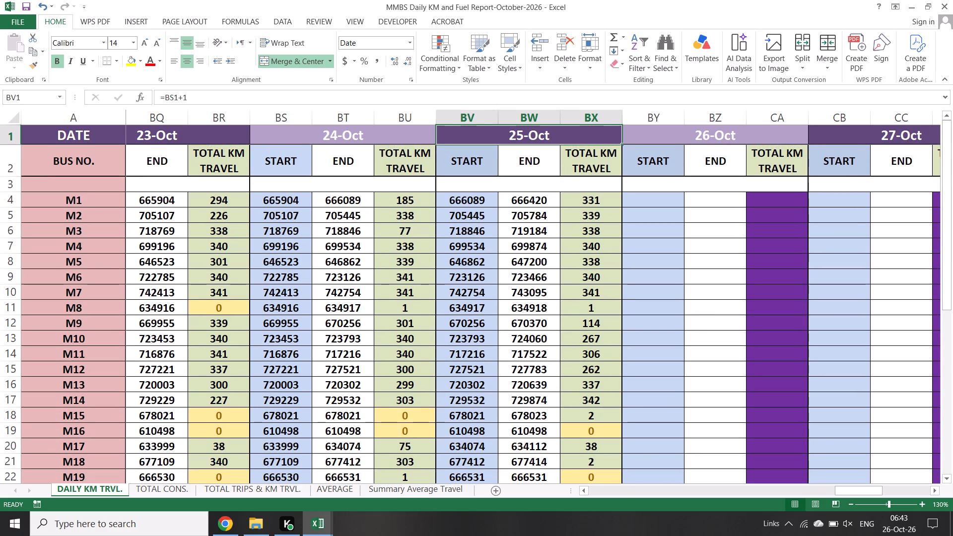
# On the TOTAL CONS. sheet, enter the 25-Oct fuel consumption for buses M1 to M4: 186, 170, 173 and 182.
pyautogui.click(169, 488)
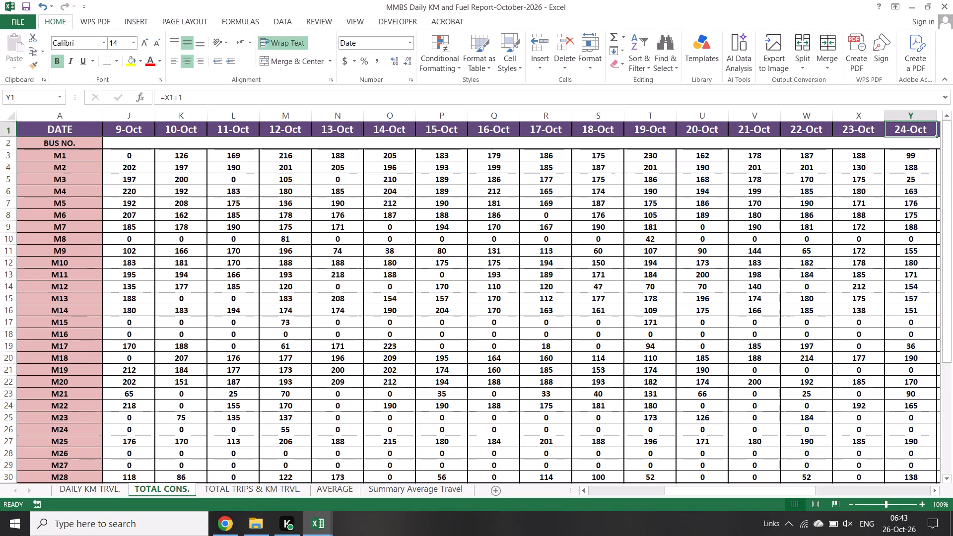
pyautogui.scroll(6, 517, 353)
pyautogui.click(940, 491)
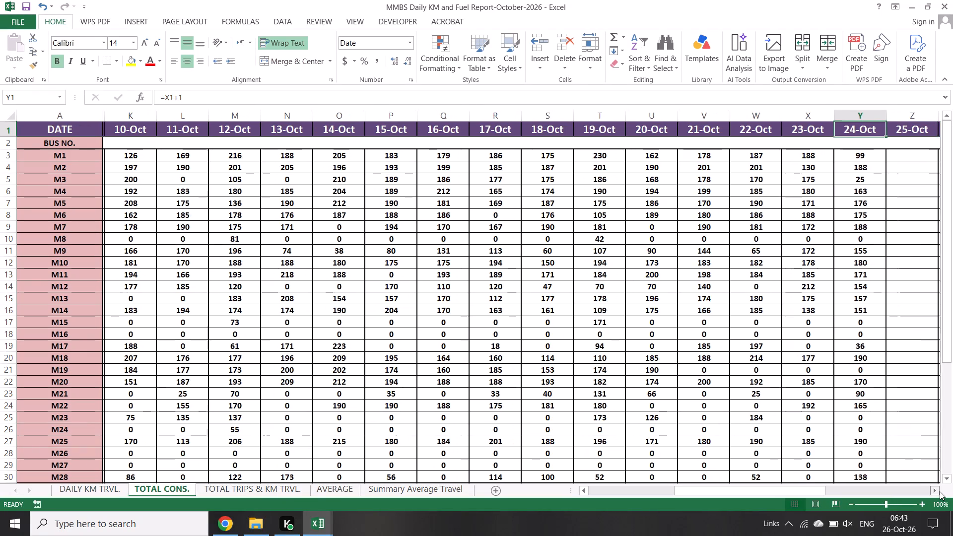
pyautogui.click(287, 160)
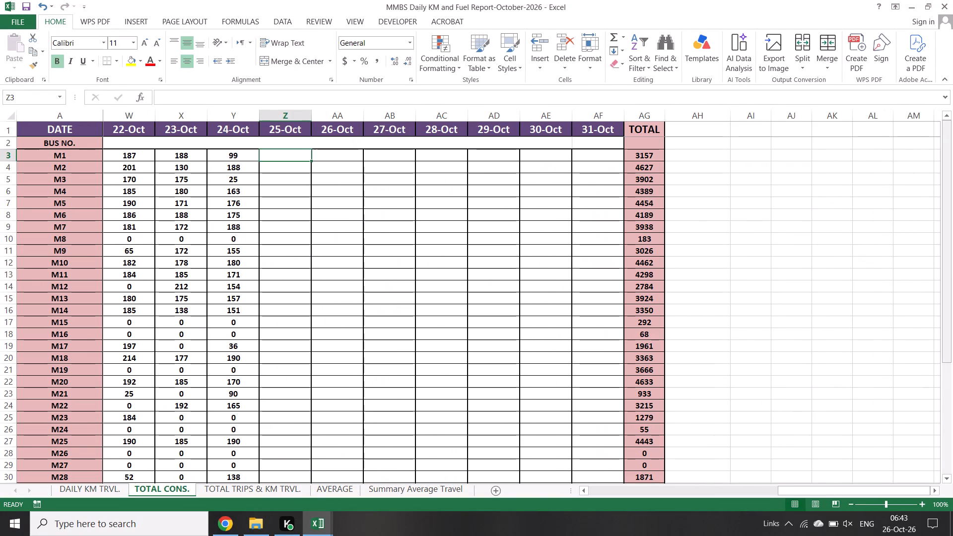
pyautogui.write('186')
pyautogui.press('Return')
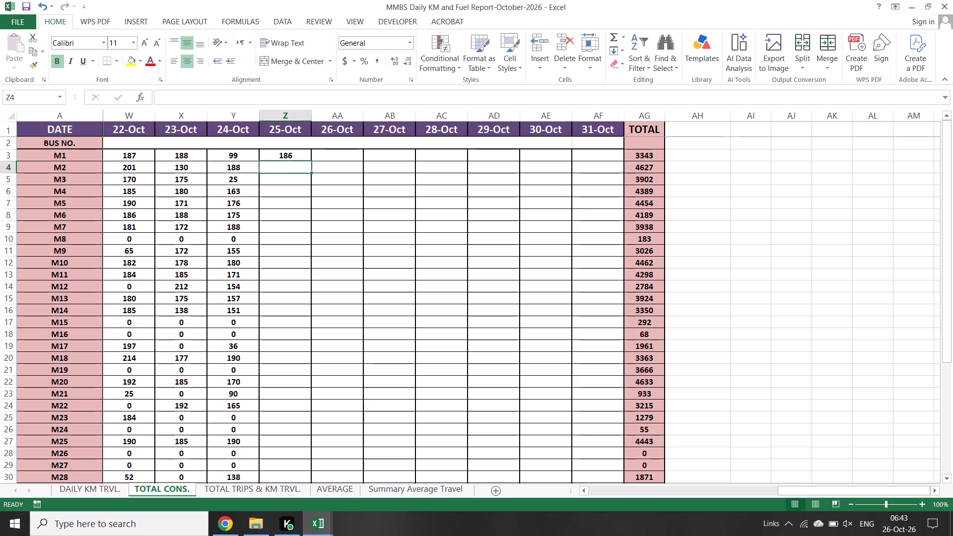
pyautogui.write('170')
pyautogui.press('Return')
pyautogui.write('173')
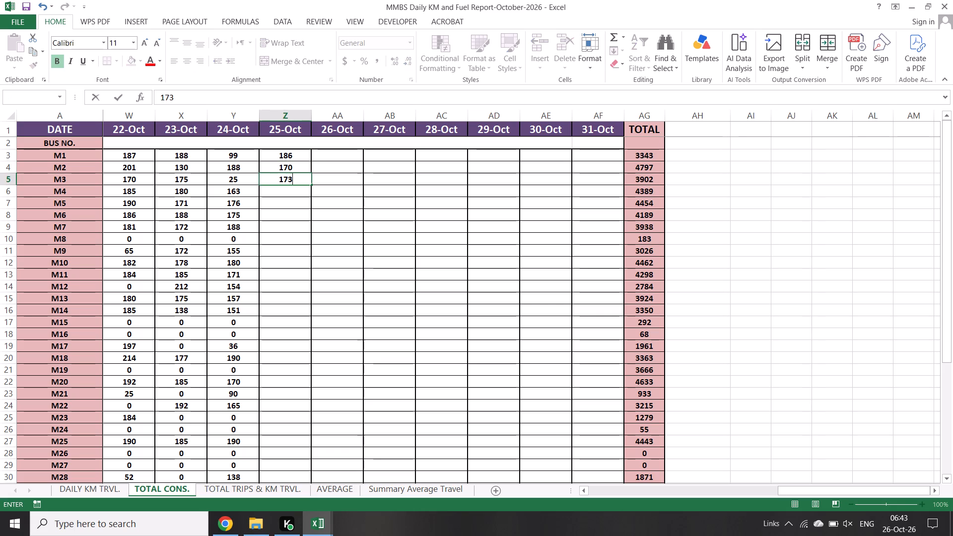
pyautogui.press('Return')
pyautogui.write('182')
pyautogui.press('Return')
# Enter the 25-Oct fuel consumption for buses M5 to M9: 175, 161, 165, 0 and 70.
pyautogui.write('175')
pyautogui.press('Return')
pyautogui.write('161')
pyautogui.press('Return')
pyautogui.write('165')
pyautogui.press('Return')
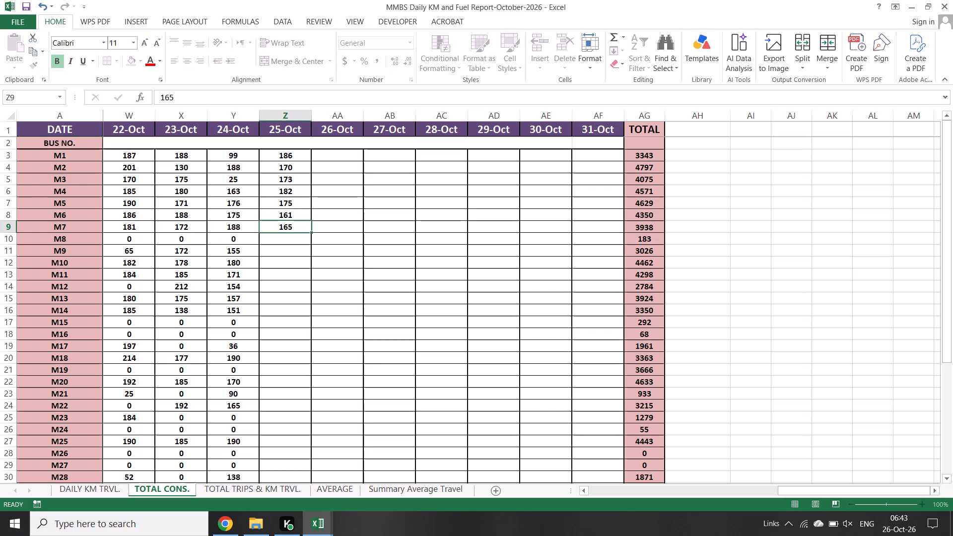
pyautogui.press('0')
pyautogui.press('Return')
pyautogui.write('70')
pyautogui.press('Return')
# Enter the 25-Oct fuel consumption for buses M10 to M14: 141, 143, 128, 188 and 160.
pyautogui.write('141')
pyautogui.press('Return')
pyautogui.write('143')
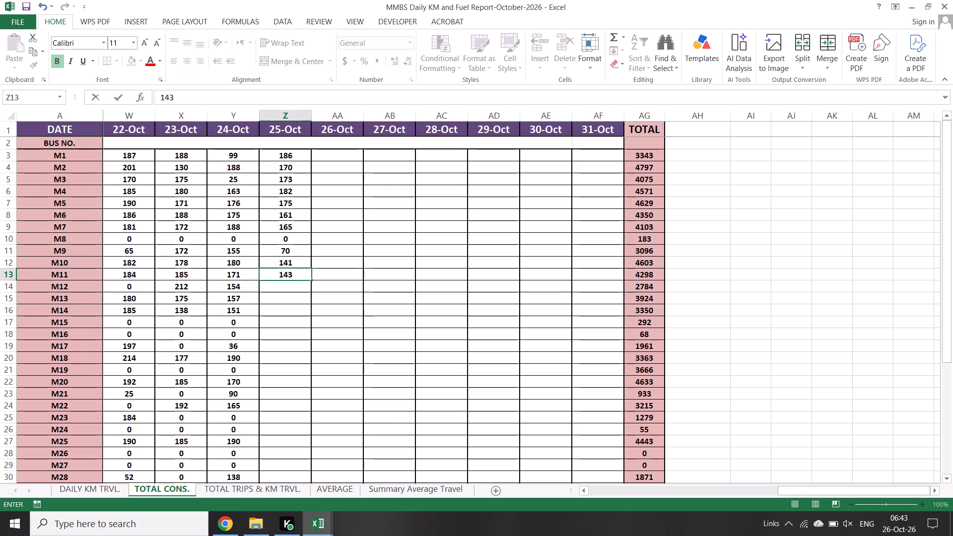
pyautogui.press('Return')
pyautogui.write('128')
pyautogui.press('Return')
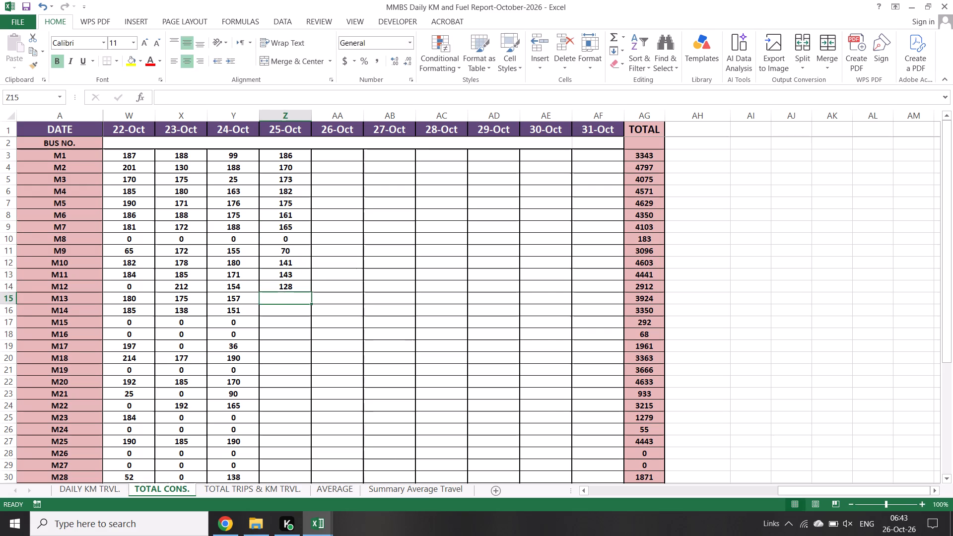
pyautogui.write('188')
pyautogui.press('Return')
pyautogui.write('160')
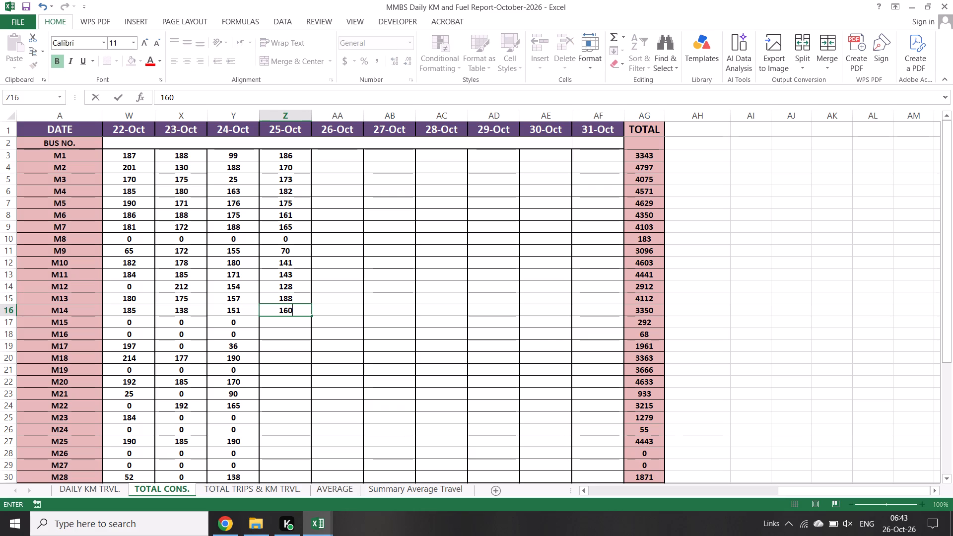
pyautogui.press('Return')
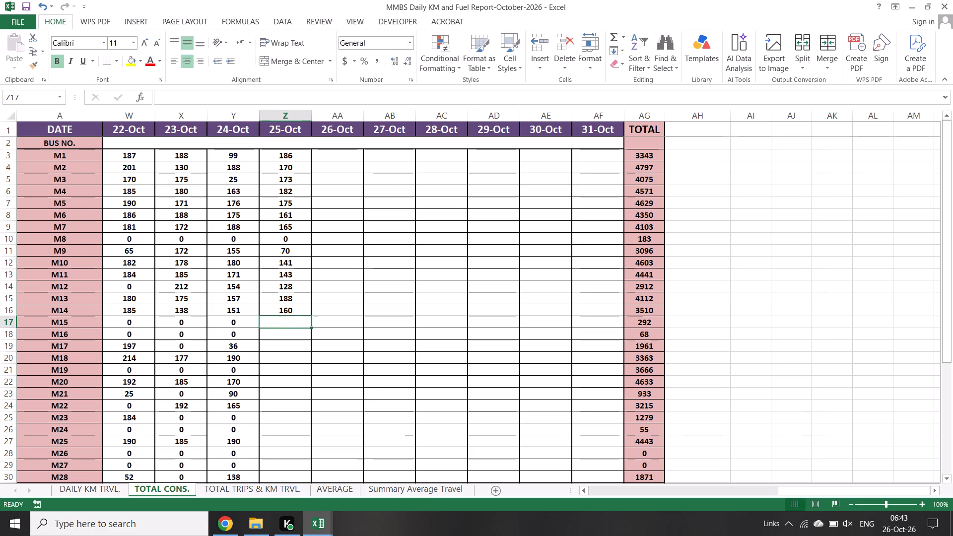
# Enter 0 as the 25-Oct fuel consumption for each of buses M15 to M19.
pyautogui.press('0')
pyautogui.press('Return')
pyautogui.press('0')
pyautogui.press('Return')
pyautogui.press('0')
pyautogui.press('Return')
pyautogui.press('0')
pyautogui.press('Return')
pyautogui.press('0')
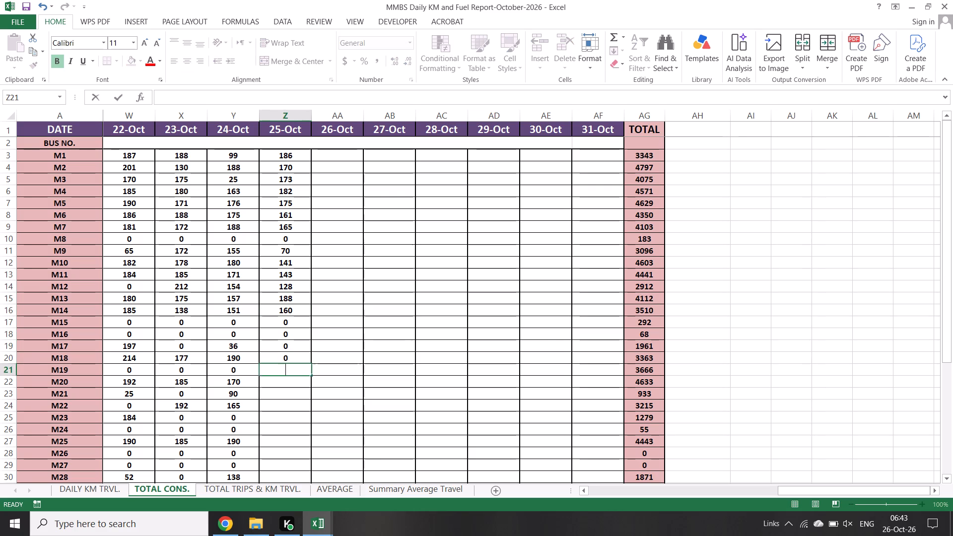
pyautogui.press('Return')
# Enter the 25-Oct fuel consumption for buses M20 to M24: 145, 0, 170, 0 and 0.
pyautogui.write('145')
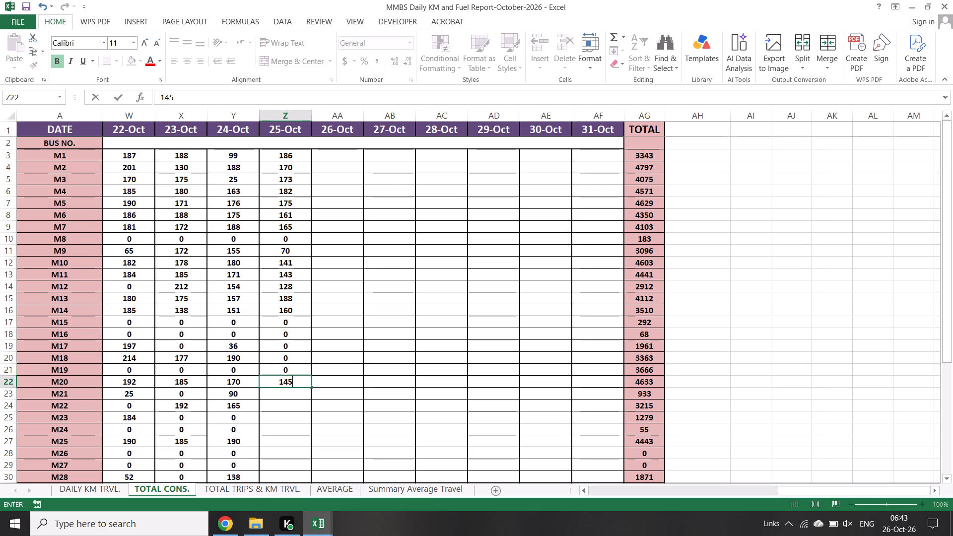
pyautogui.press('Return')
pyautogui.press('0')
pyautogui.press('Return')
pyautogui.write('170')
pyautogui.press('Return')
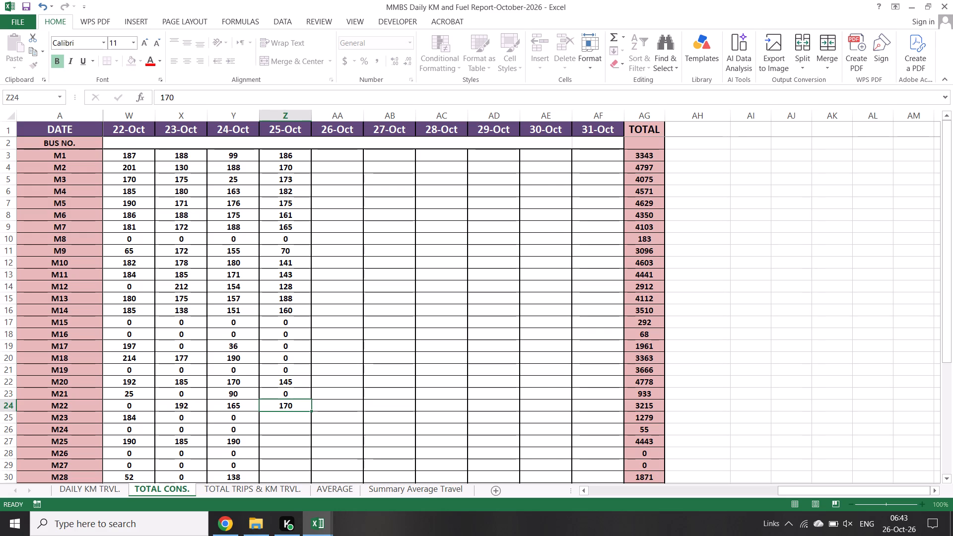
pyautogui.press('0')
pyautogui.press('Return')
pyautogui.press('0')
pyautogui.press('Return')
# Enter the 25-Oct fuel consumption for buses M25 to M30: 191, 0, 0, 103, 0 and 0.
pyautogui.write('191')
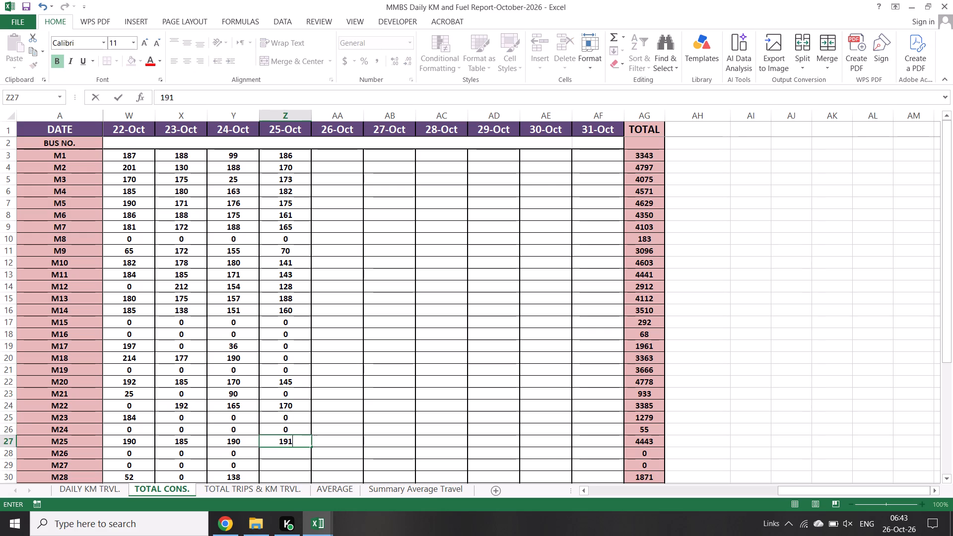
pyautogui.press('Return')
pyautogui.press('0')
pyautogui.press('Return')
pyautogui.press('0')
pyautogui.press('Return')
pyautogui.write('103')
pyautogui.press('Return')
pyautogui.press('0')
pyautogui.press('Return')
pyautogui.press('0')
pyautogui.press('Return')
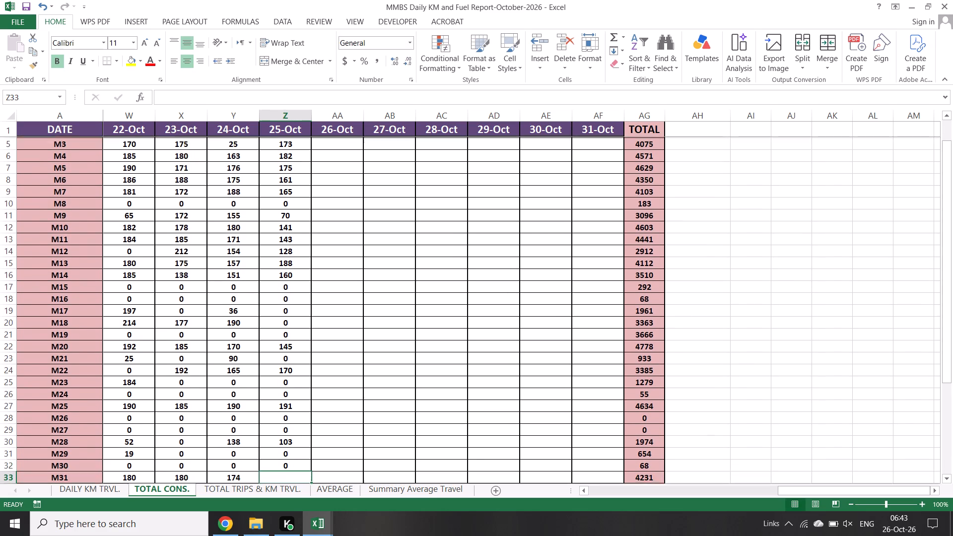
# Enter the 25-Oct fuel consumption for buses M31 to M35: 156, 148, 176, 178 and 136.
pyautogui.write('156')
pyautogui.press('Return')
pyautogui.write('148')
pyautogui.press('Return')
pyautogui.write('176')
pyautogui.press('Return')
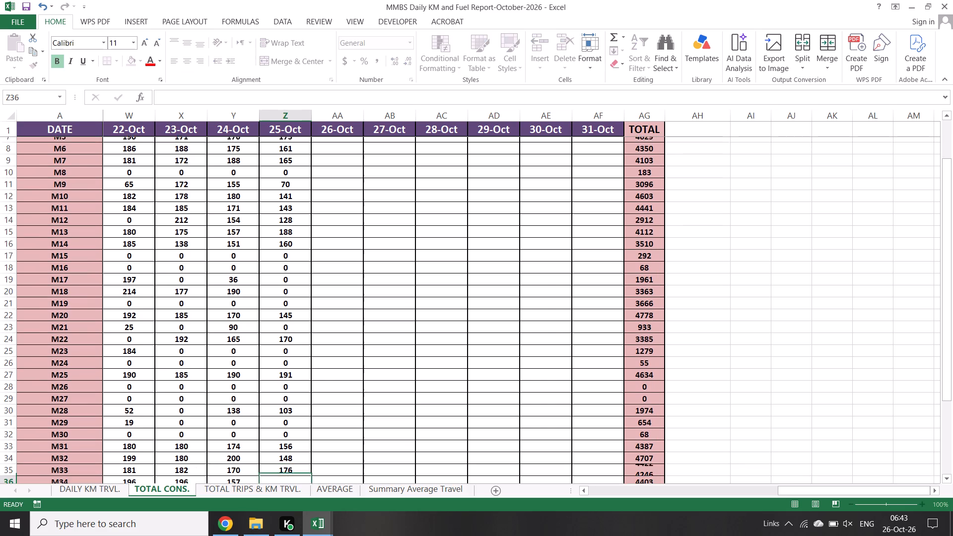
pyautogui.write('178')
pyautogui.press('Return')
pyautogui.write('136')
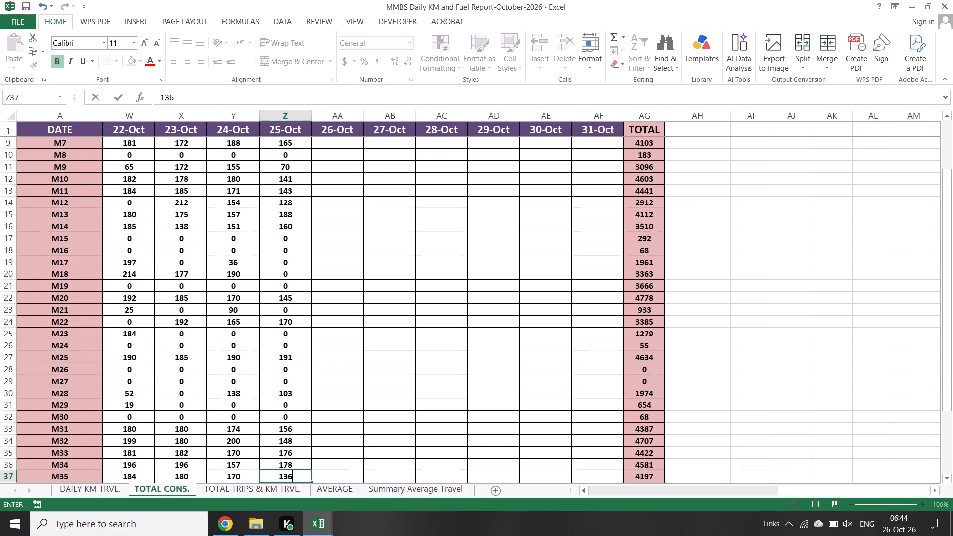
pyautogui.press('Return')
pyautogui.press('Return')
pyautogui.press('Return')
pyautogui.press('Return')
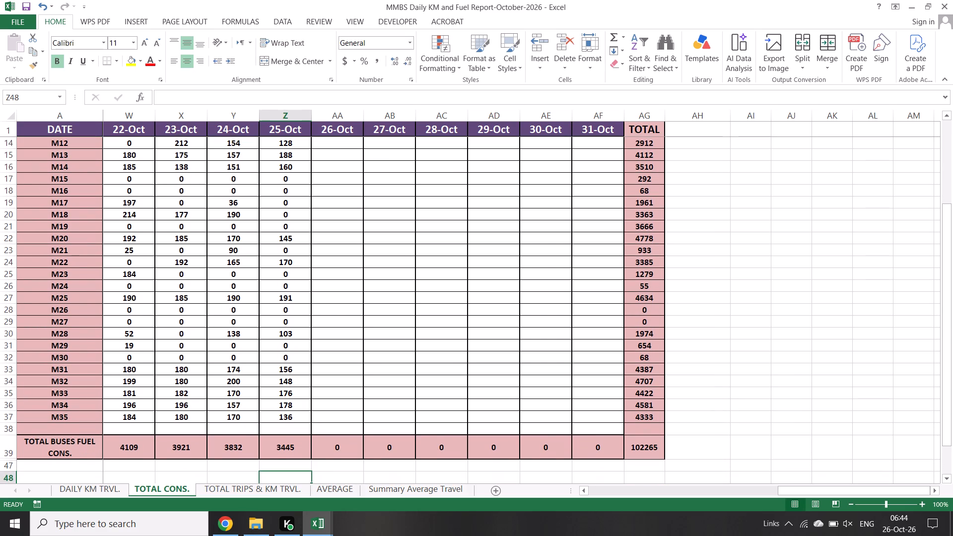
pyautogui.scroll(9, 594, 304)
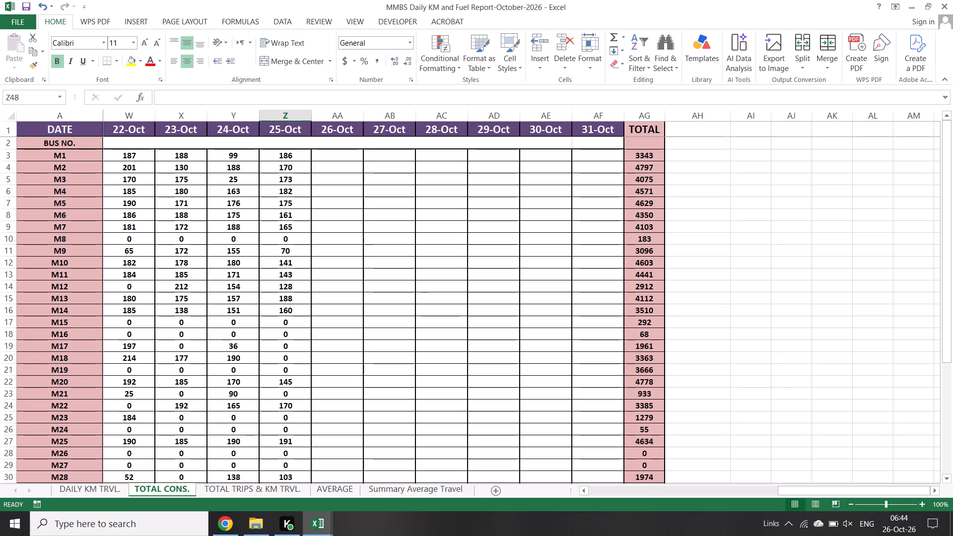
# Return to the 25-Oct heading on the TOTAL CONS. sheet and save the workbook.
pyautogui.click(293, 127)
pyautogui.scroll(4, 497, 425)
pyautogui.tripleClick(583, 489)
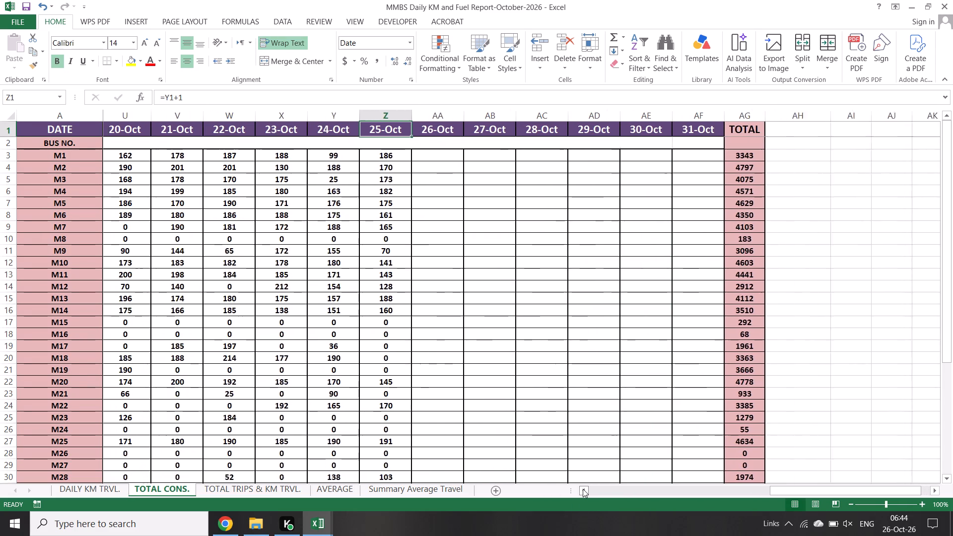
pyautogui.tripleClick(583, 489)
pyautogui.tripleClick(583, 489)
pyautogui.tripleClick(583, 489)
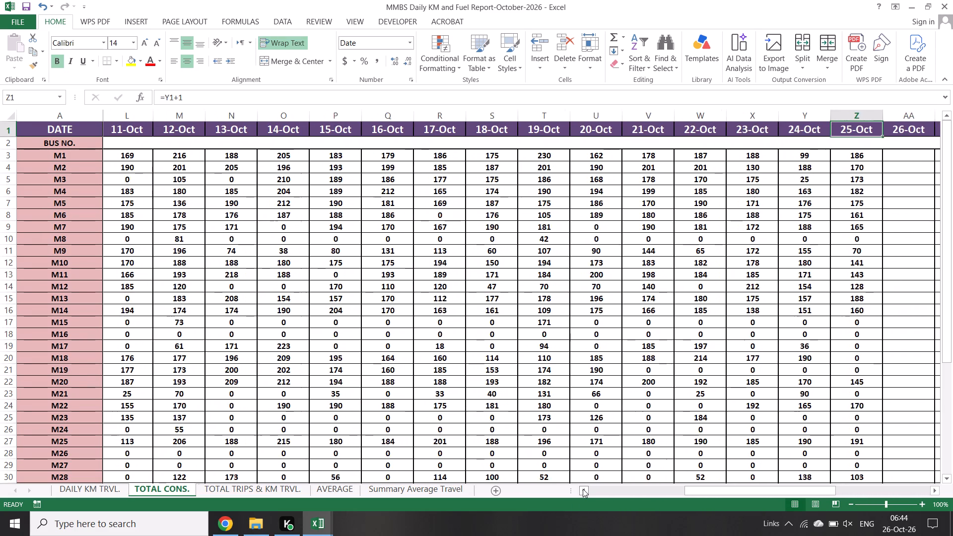
pyautogui.hotkey('ctrl', 's')
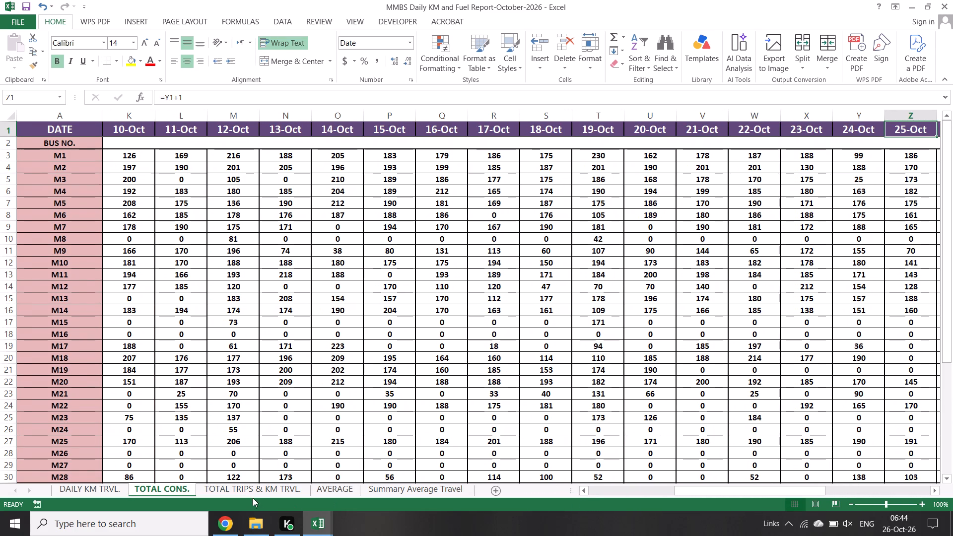
# Enter 348 as the 25-Oct total trips on the TOTAL TRIPS & KM TRVL. sheet.
pyautogui.click(256, 496)
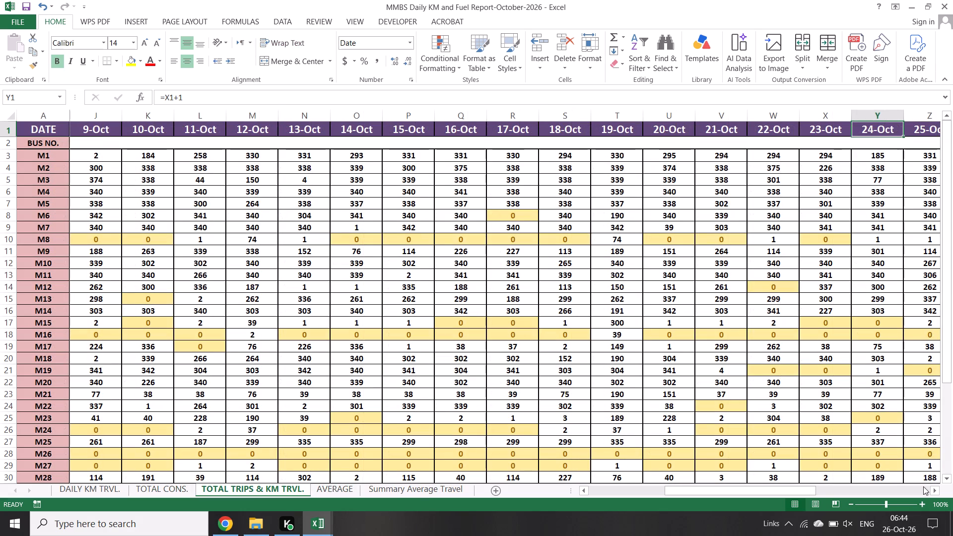
pyautogui.click(936, 488)
pyautogui.scroll(-5, 876, 390)
pyautogui.click(871, 418)
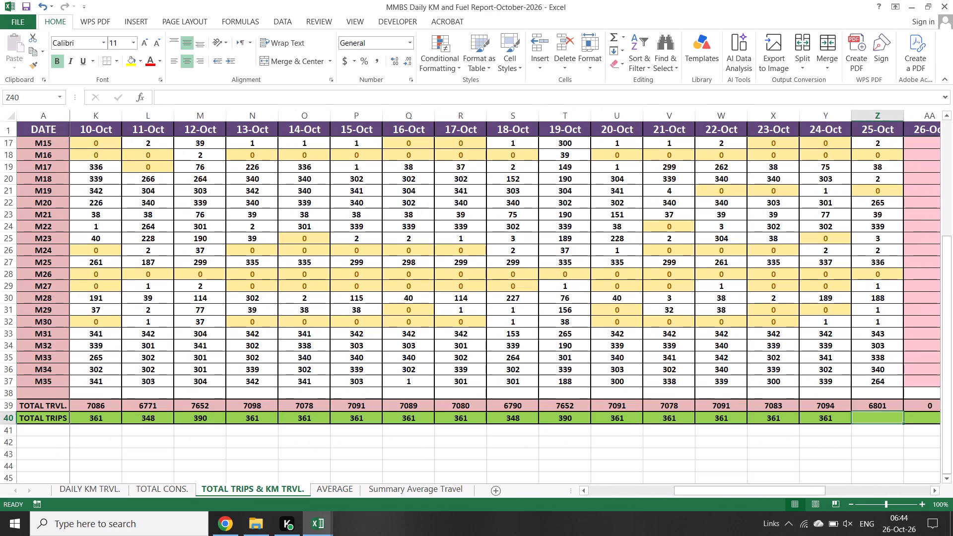
pyautogui.write('36')
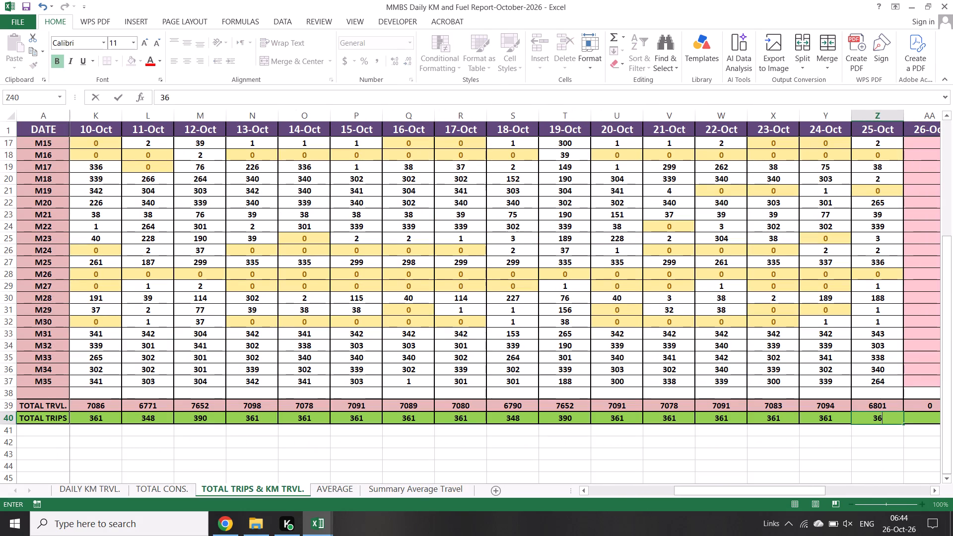
pyautogui.press('Escape')
pyautogui.write('348')
pyautogui.press('Return')
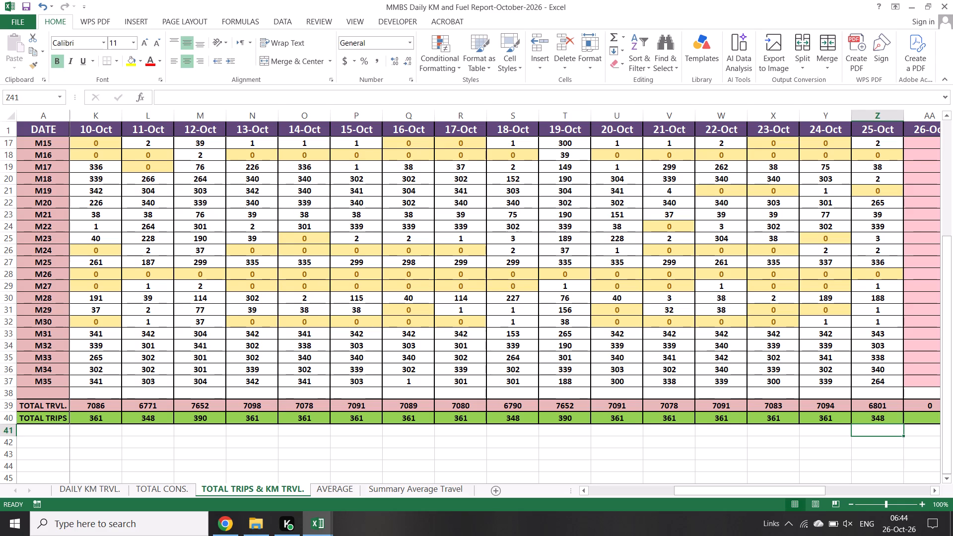
pyautogui.click(876, 130)
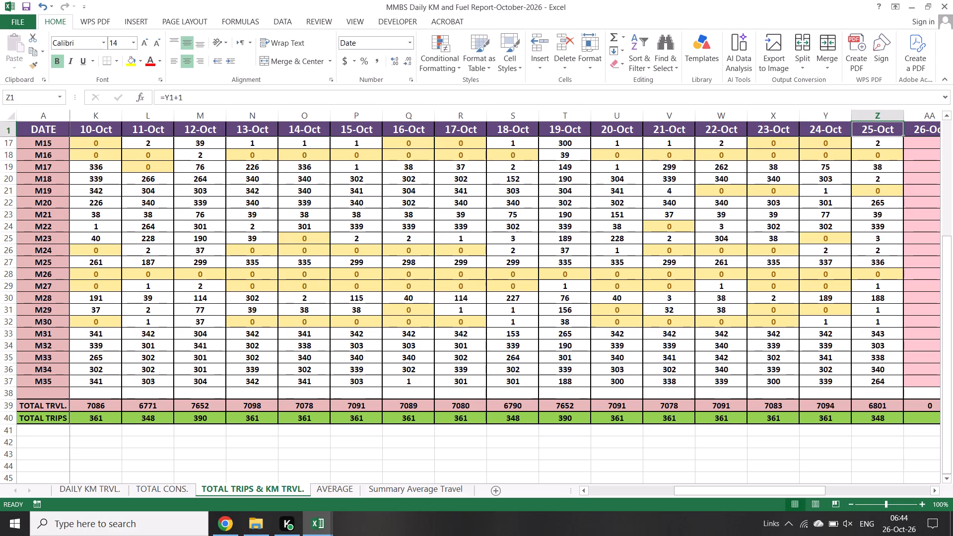
pyautogui.scroll(8, 738, 347)
# Review the 25-Oct columns on the AVERAGE and Summary Average Travel sheets.
pyautogui.click(325, 489)
pyautogui.scroll(2, 595, 350)
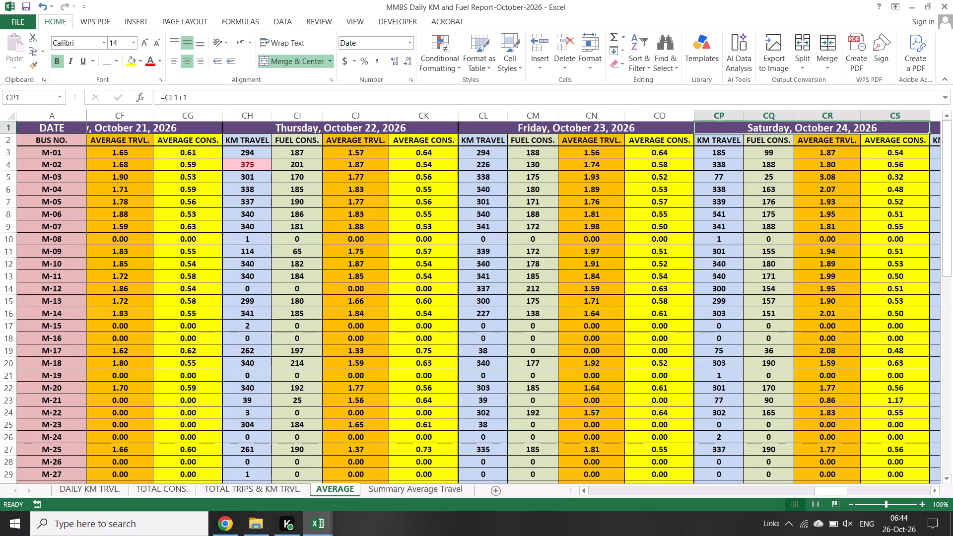
pyautogui.scroll(3, 595, 350)
pyautogui.tripleClick(937, 488)
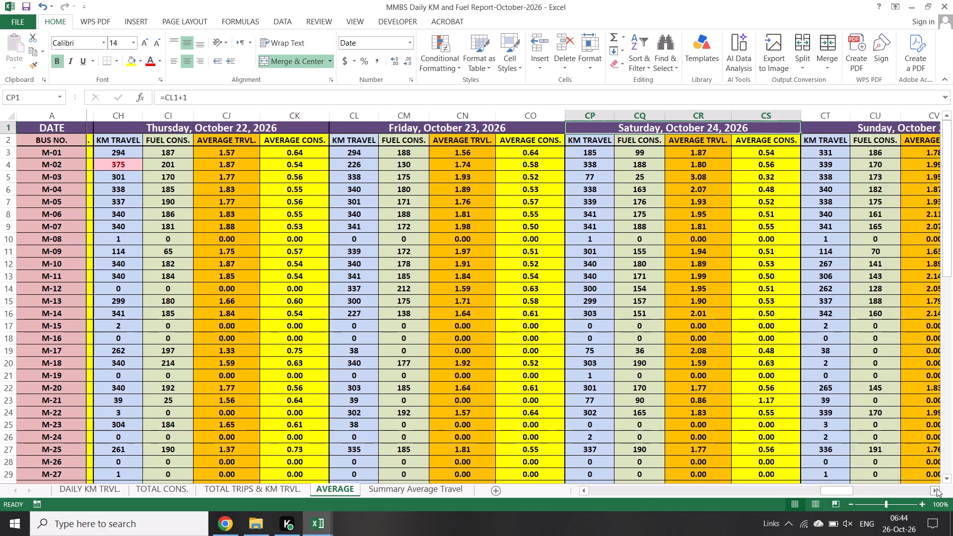
pyautogui.doubleClick(937, 488)
pyautogui.click(775, 136)
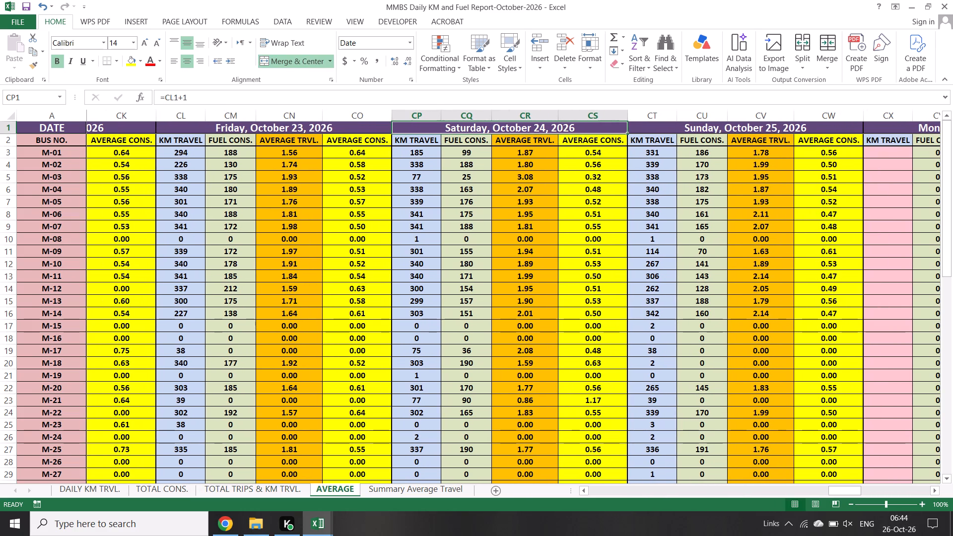
pyautogui.click(774, 133)
pyautogui.click(770, 125)
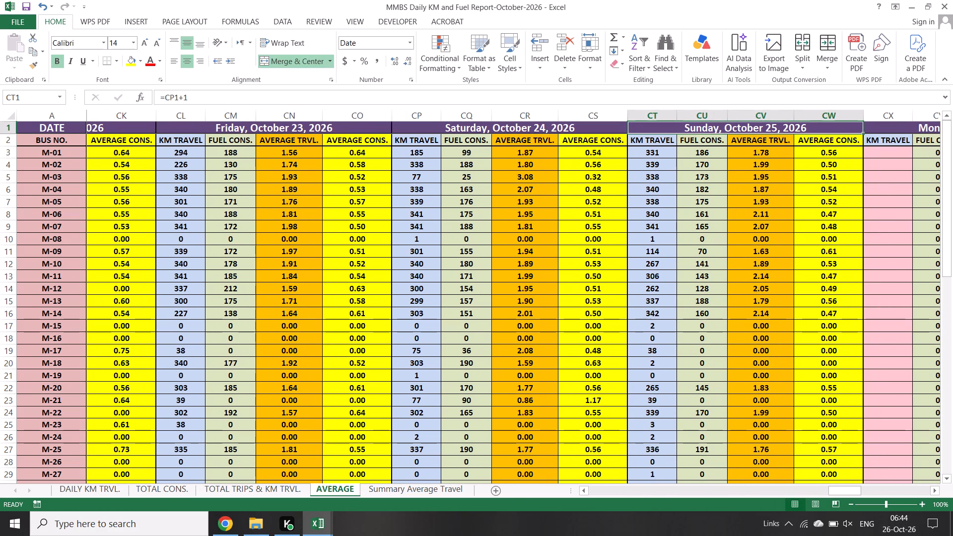
pyautogui.click(582, 493)
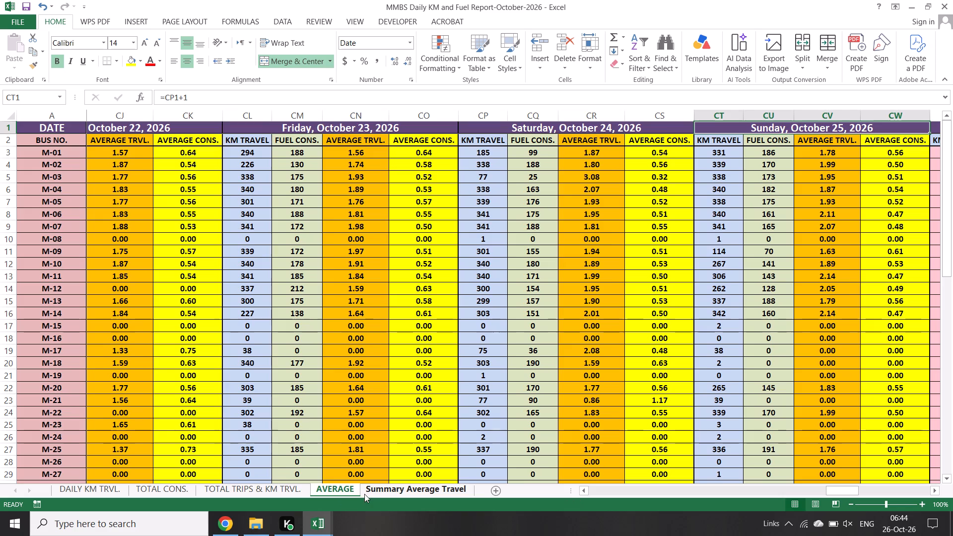
pyautogui.click(379, 492)
pyautogui.scroll(4, 653, 334)
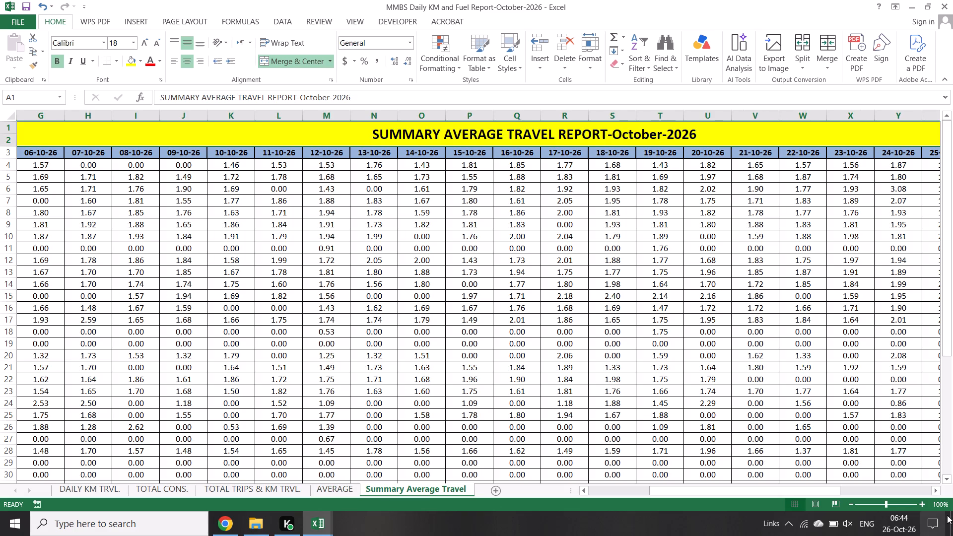
pyautogui.click(935, 489)
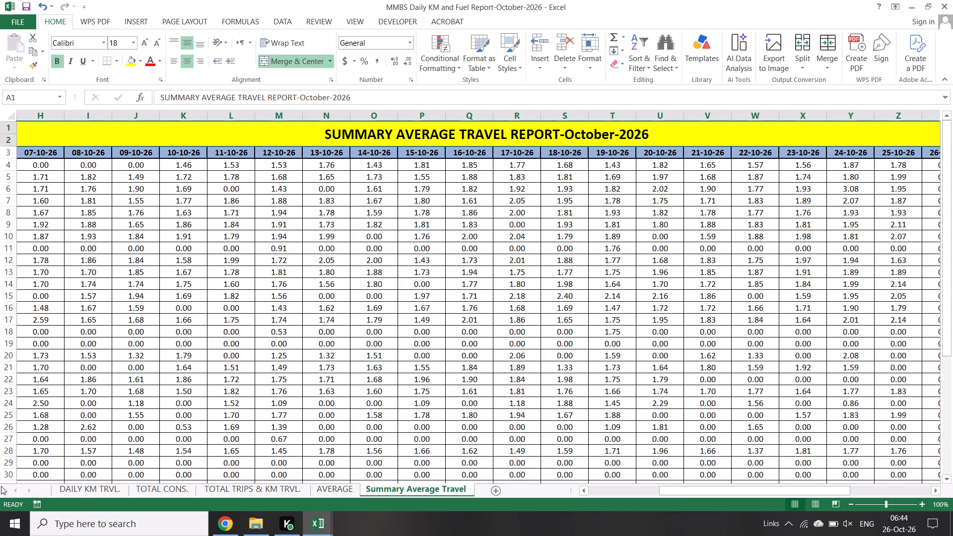
# Check the 25-Oct columns on the DAILY KM TRVL. sheet and save the workbook.
pyautogui.click(82, 490)
pyautogui.keyDown('ctrl'); pyautogui.scroll(-1, 477, 271); pyautogui.keyUp('ctrl')
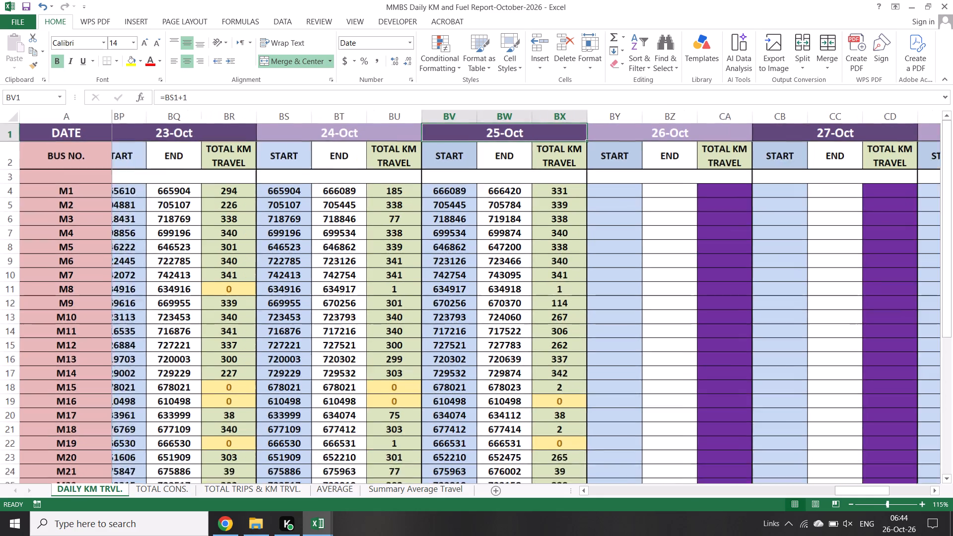
pyautogui.keyDown('ctrl'); pyautogui.scroll(-1, 477, 271); pyautogui.keyUp('ctrl')
pyautogui.scroll(-6, 467, 340)
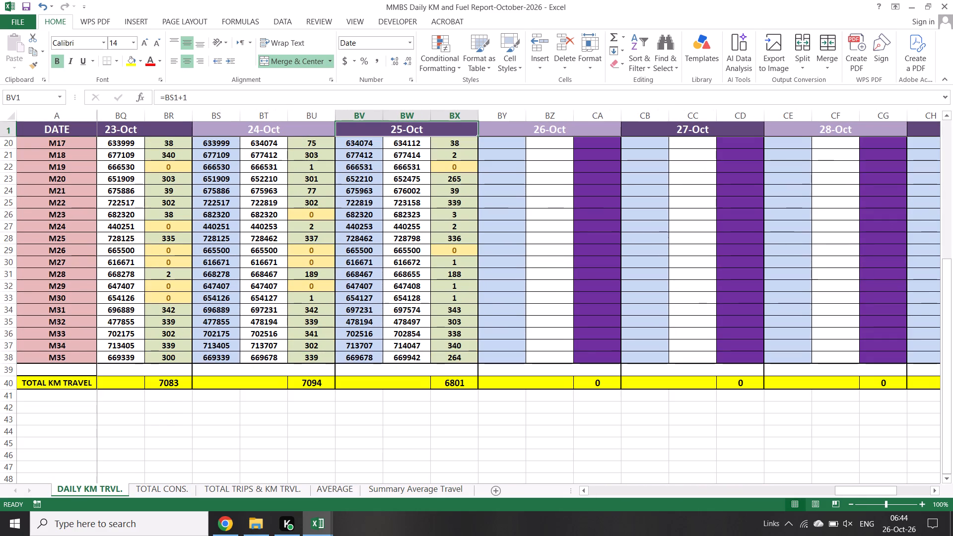
pyautogui.scroll(8, 456, 466)
pyautogui.tripleClick(583, 490)
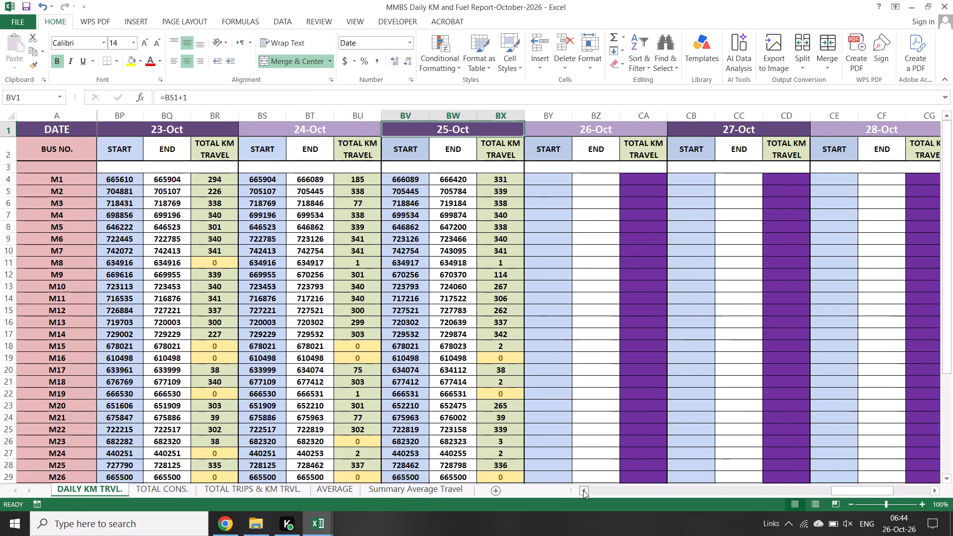
pyautogui.tripleClick(583, 490)
pyautogui.tripleClick(583, 491)
pyautogui.click(583, 491)
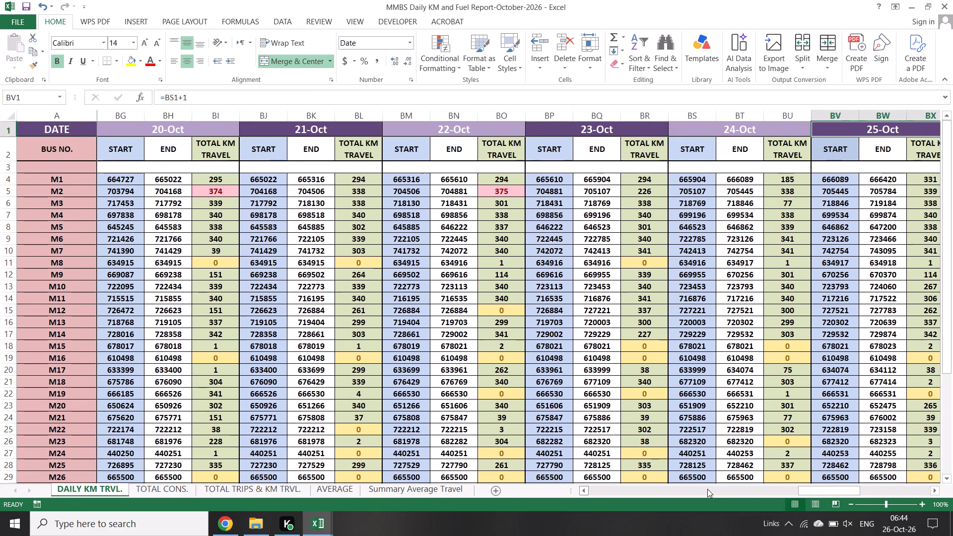
pyautogui.click(932, 484)
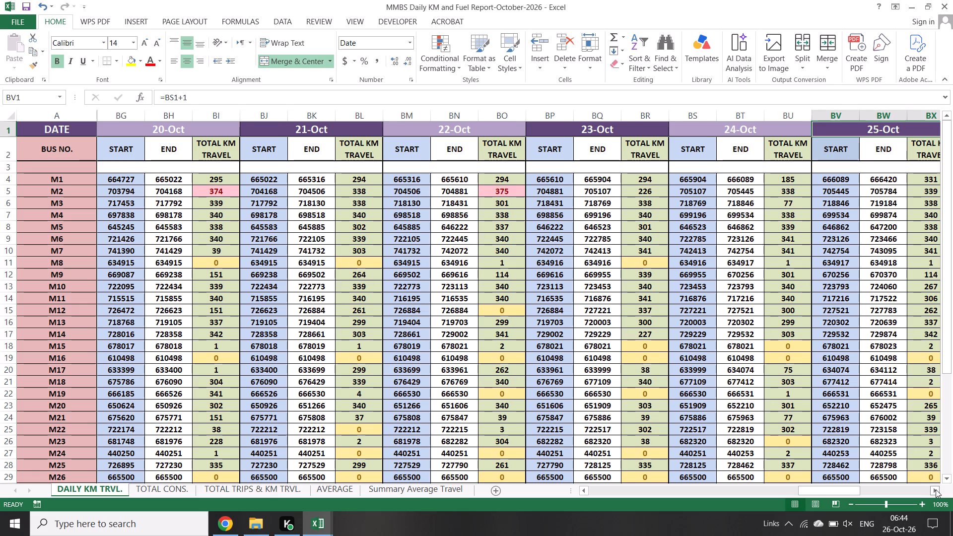
pyautogui.click(936, 489)
pyautogui.hotkey('ctrl', 's')
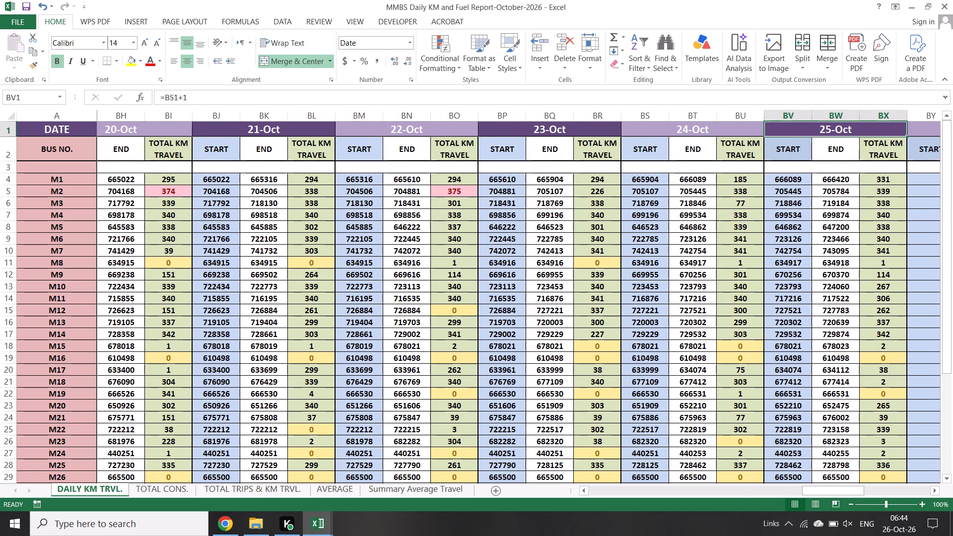
# Copy the 25-Oct total KM travel for M1 to M35 into the Inside Depot KM report's 25-Oct Actual K.M column as values.
pyautogui.click(871, 179)
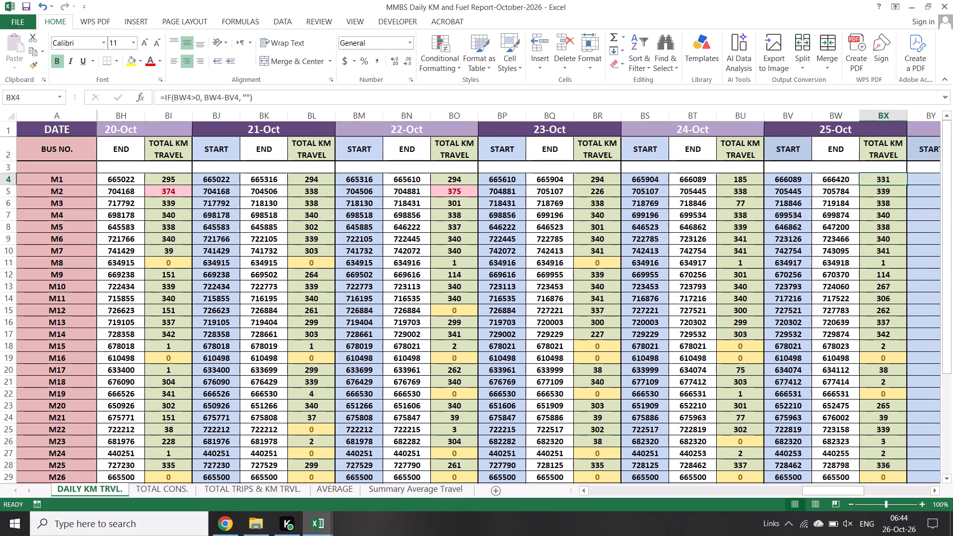
pyautogui.hotkey('ctrl', 'shift', 'Down')
pyautogui.hotkey('ctrl', 'c')
pyautogui.hotkey('alt', 'Tab')
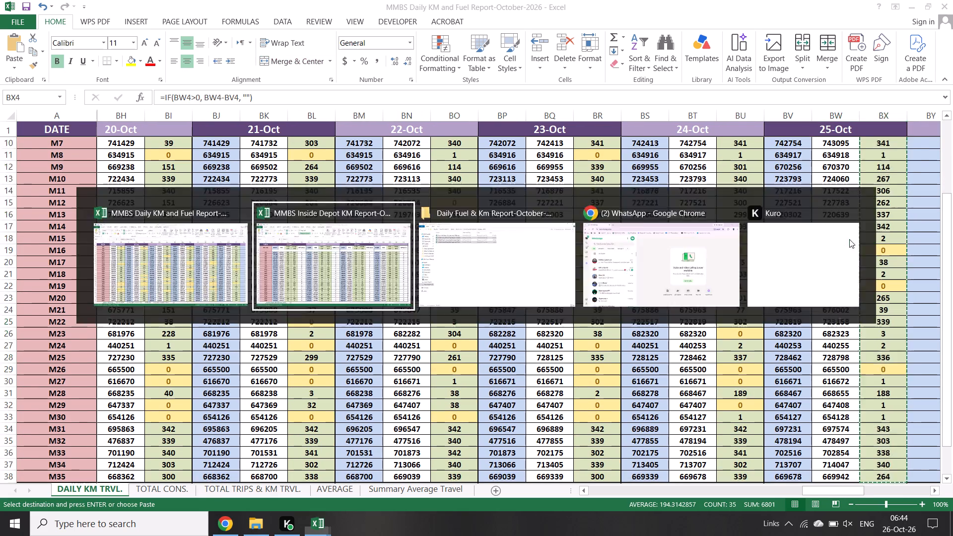
pyautogui.tripleClick(938, 492)
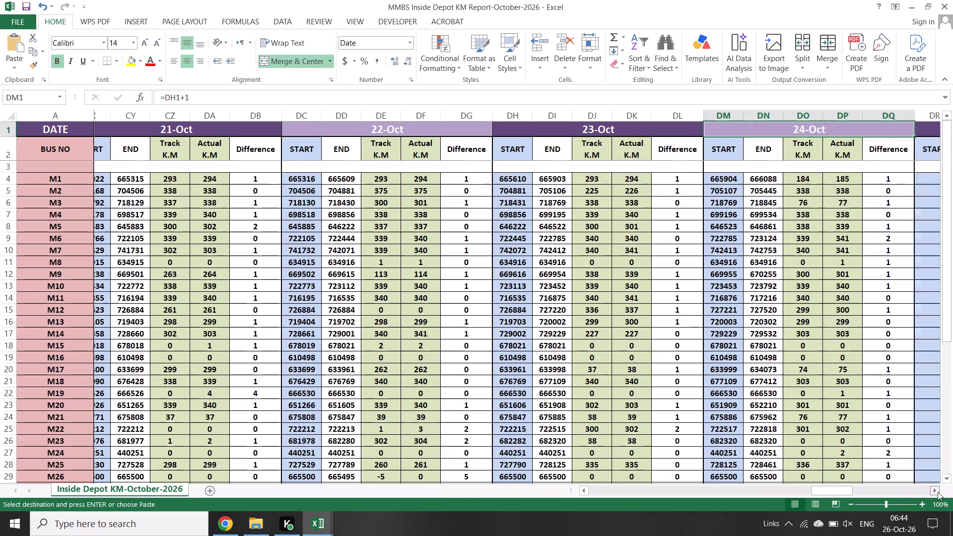
pyautogui.tripleClick(938, 492)
pyautogui.tripleClick(937, 493)
pyautogui.tripleClick(937, 493)
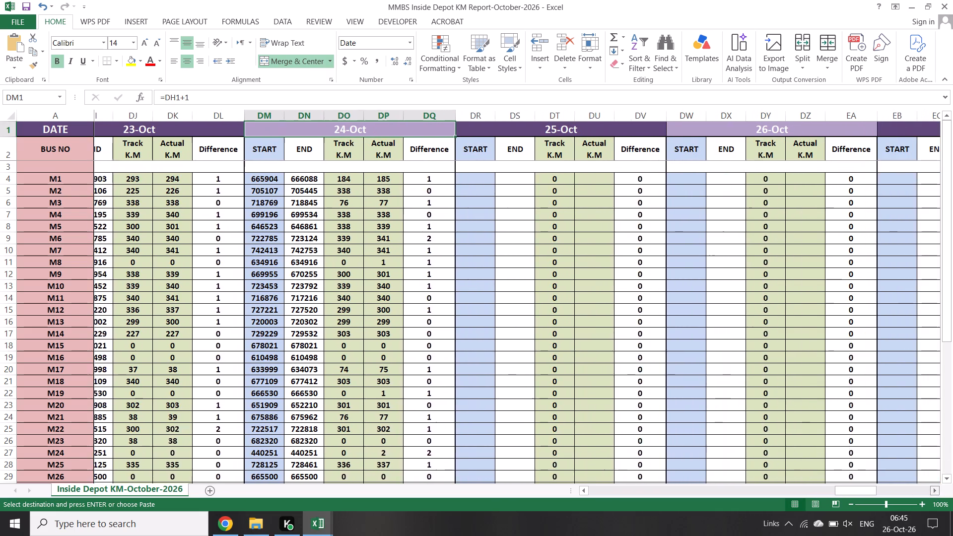
pyautogui.click(569, 186)
pyautogui.click(571, 175)
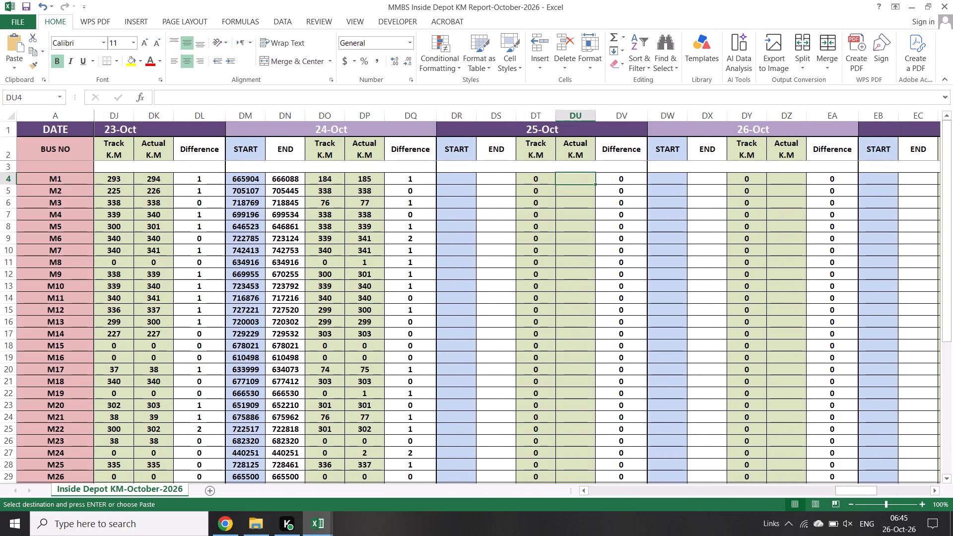
pyautogui.rightClick(574, 177)
pyautogui.click(615, 232)
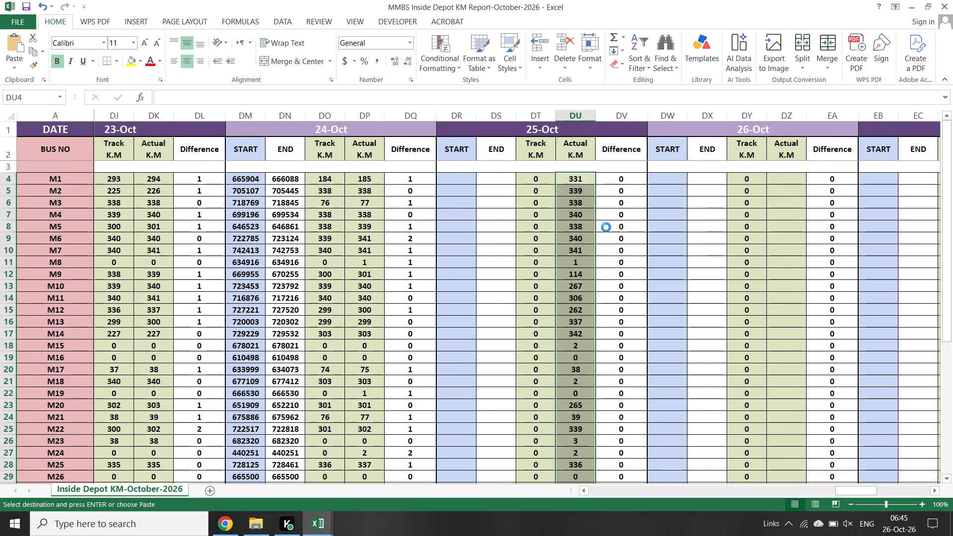
# Copy the 25-Oct start readings for M1 to M35 from the daily report into the Inside Depot report's 25-Oct START column as values.
pyautogui.click(460, 181)
pyautogui.hotkey('alt', 'Tab')
pyautogui.press('Escape')
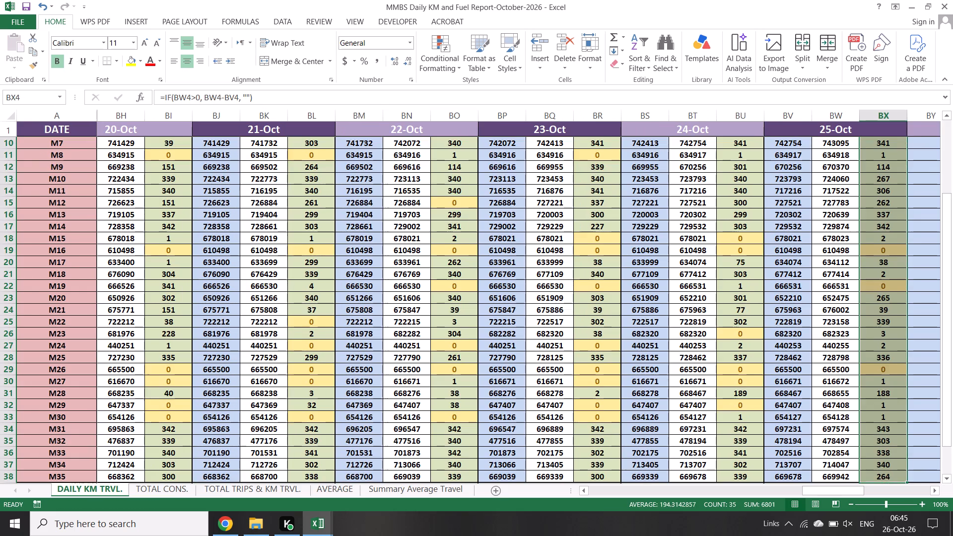
pyautogui.scroll(7, 701, 226)
pyautogui.click(771, 175)
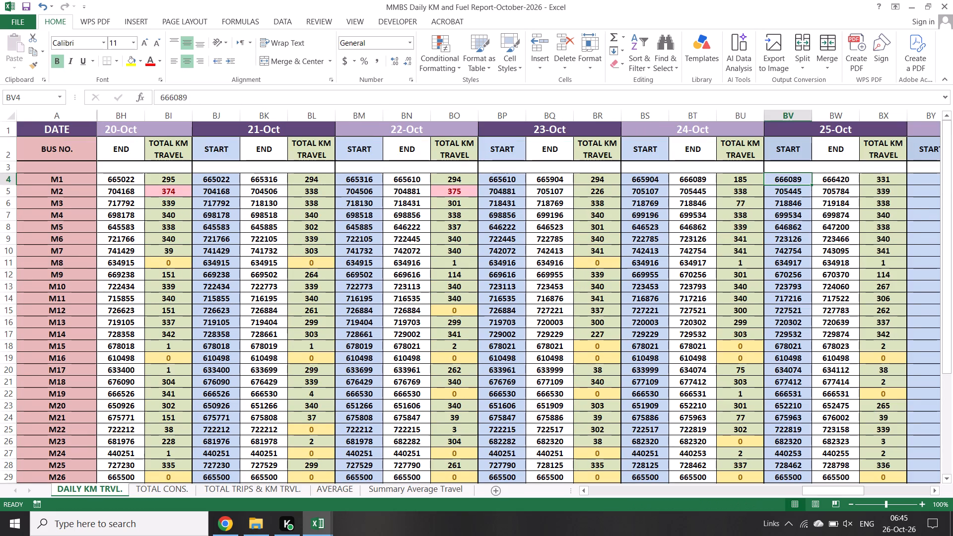
pyautogui.hotkey('ctrl', 'shift', 'Down')
pyautogui.hotkey('ctrl', 'c')
pyautogui.hotkey('alt', 'Tab')
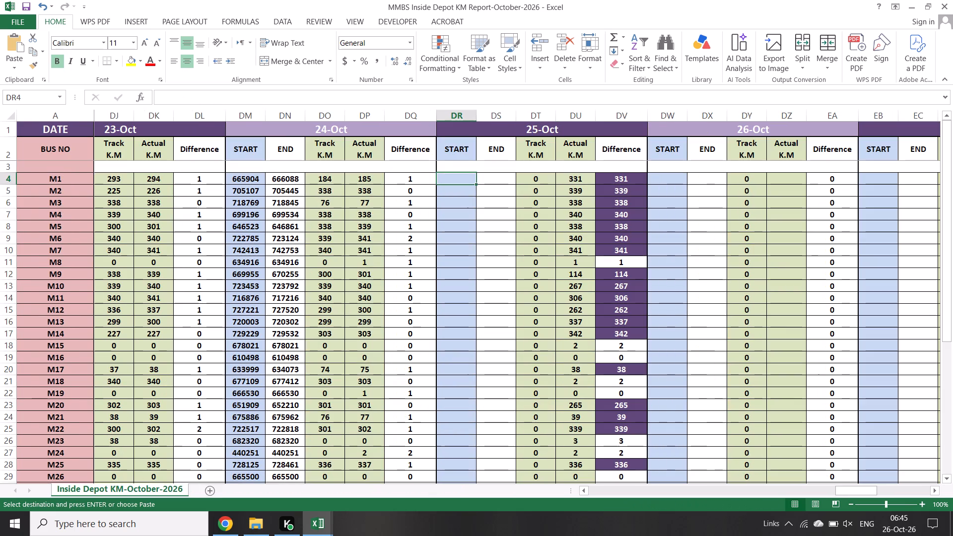
pyautogui.rightClick(469, 179)
pyautogui.click(514, 228)
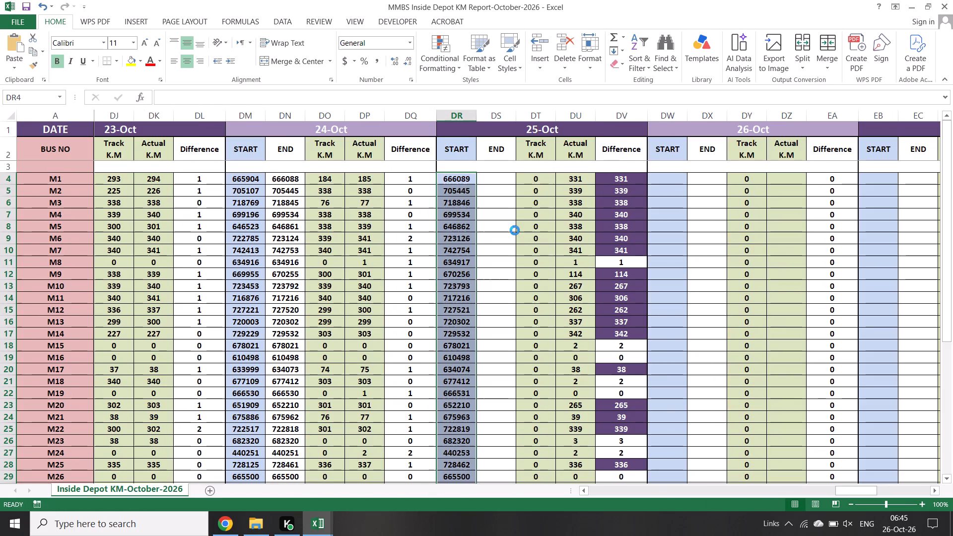
# Enter the 25-Oct END readings 666419 for M1, 705783 for M2 and 719183 for M3.
pyautogui.click(501, 177)
pyautogui.keyDown('ctrl'); pyautogui.scroll(1, 505, 295); pyautogui.keyUp('ctrl')
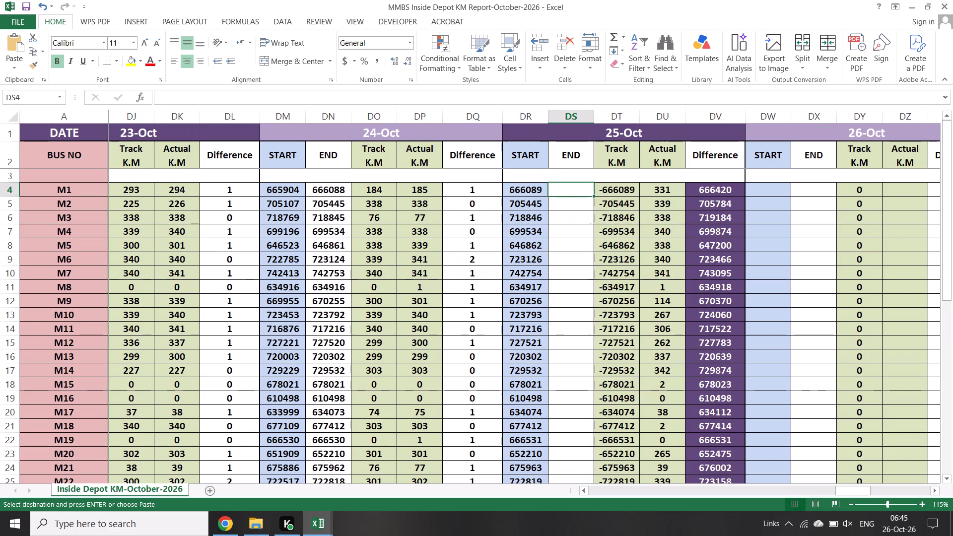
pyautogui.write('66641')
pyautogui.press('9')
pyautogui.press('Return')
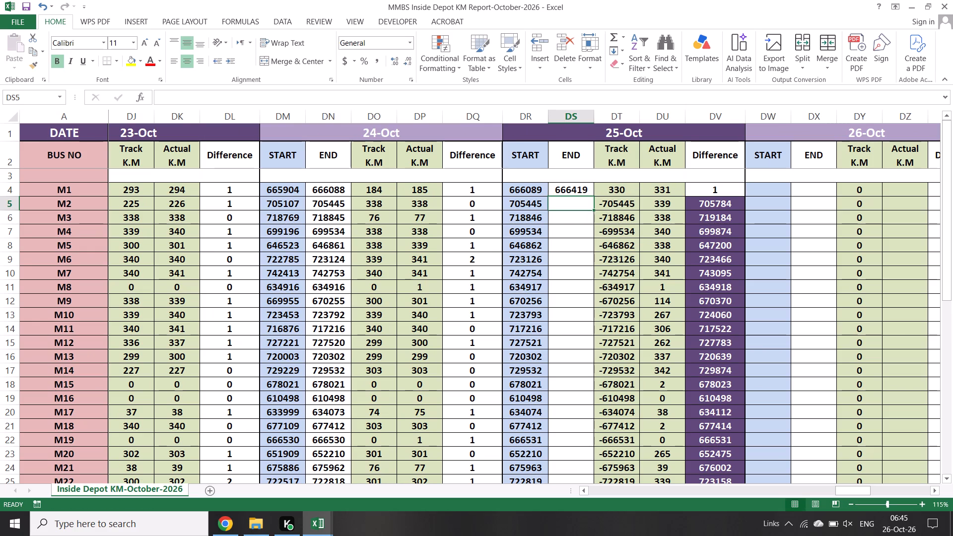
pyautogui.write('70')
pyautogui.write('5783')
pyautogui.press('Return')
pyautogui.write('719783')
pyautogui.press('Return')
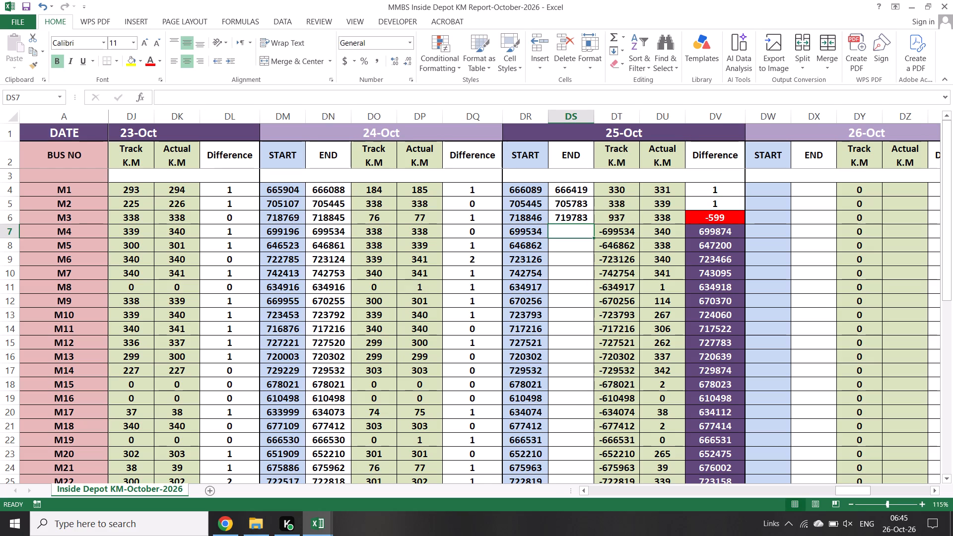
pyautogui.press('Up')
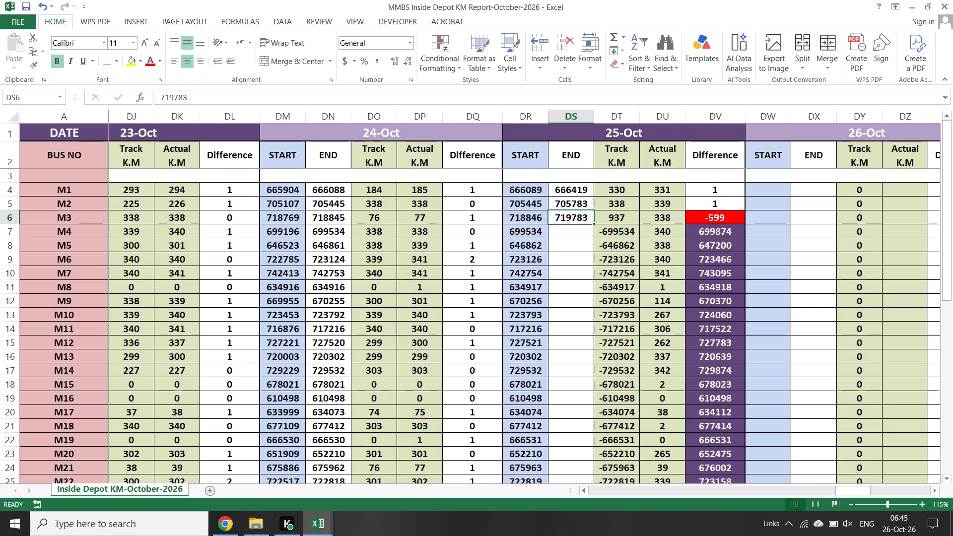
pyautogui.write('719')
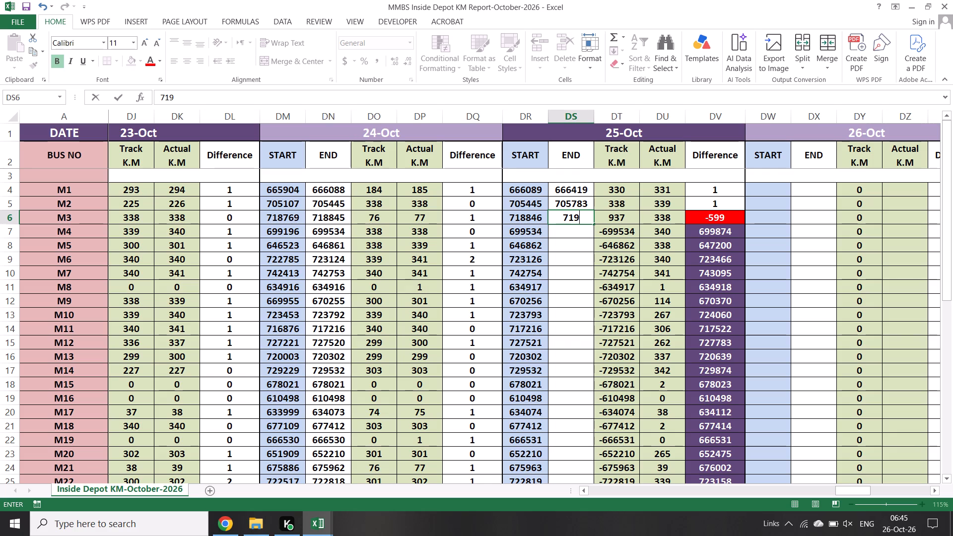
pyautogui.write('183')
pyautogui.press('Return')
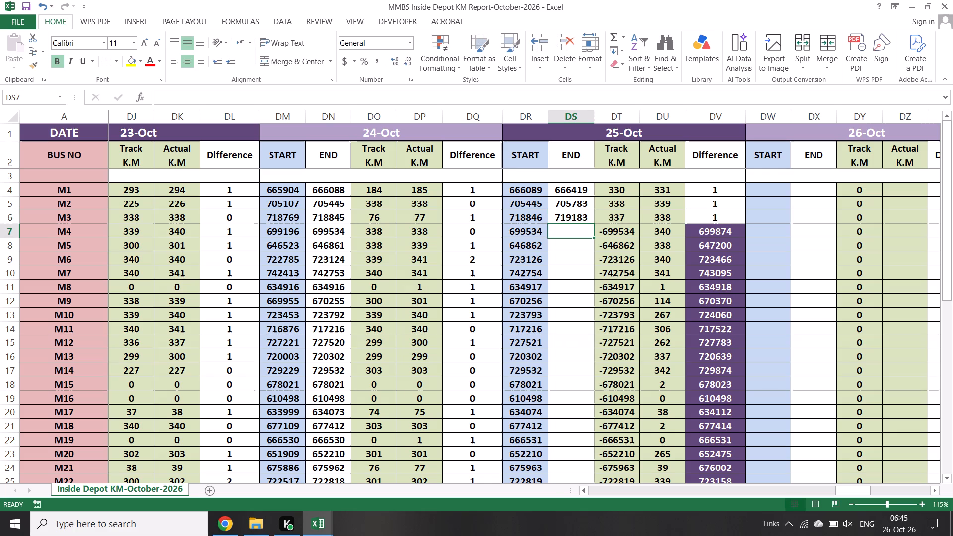
# Enter the 25-Oct END readings 699873 for M4, 647199 for M5, 723465 for M6 and 743094 for M7.
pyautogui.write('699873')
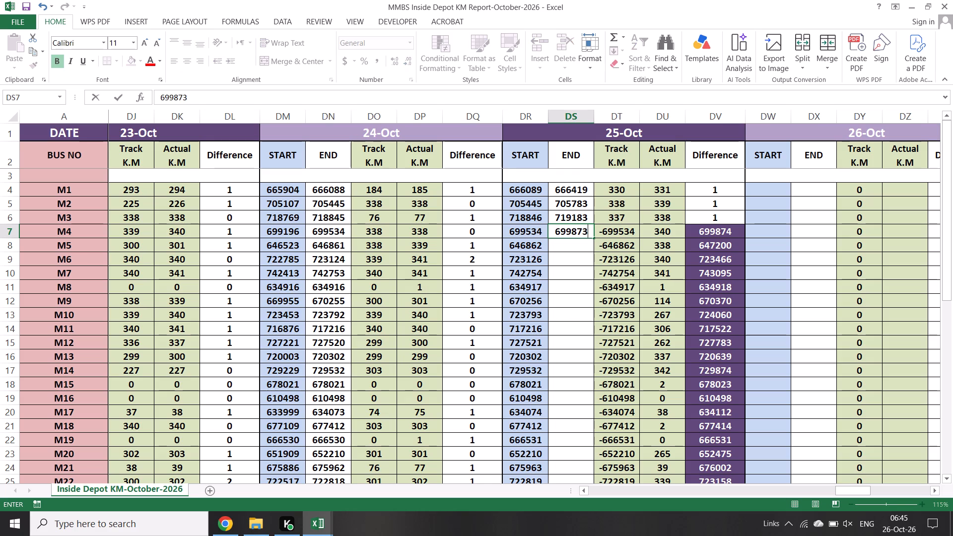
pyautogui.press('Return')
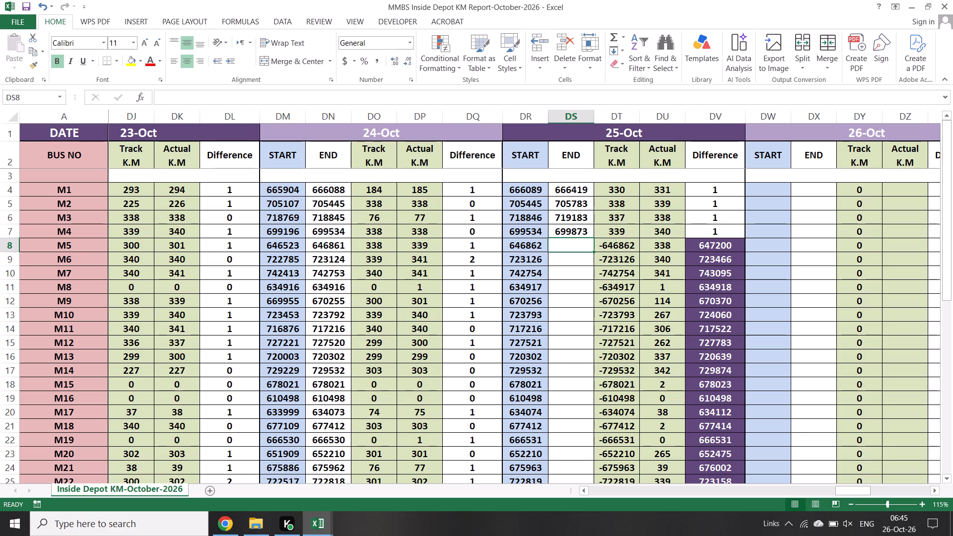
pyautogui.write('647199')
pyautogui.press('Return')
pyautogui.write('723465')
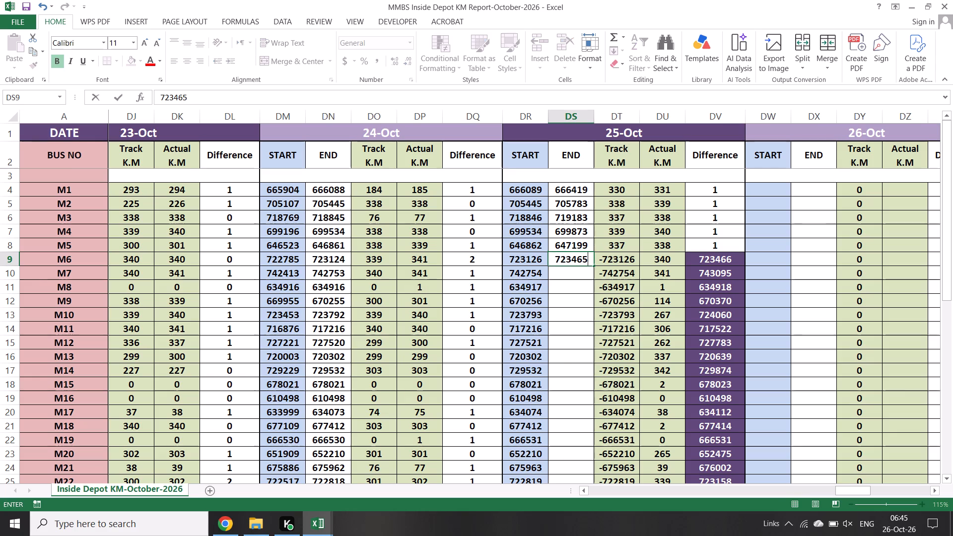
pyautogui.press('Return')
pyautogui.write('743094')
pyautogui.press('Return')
# Enter the 25-Oct END readings 670369 for M9, 724058 for M10, 717519 for M11 and 727783 for M12.
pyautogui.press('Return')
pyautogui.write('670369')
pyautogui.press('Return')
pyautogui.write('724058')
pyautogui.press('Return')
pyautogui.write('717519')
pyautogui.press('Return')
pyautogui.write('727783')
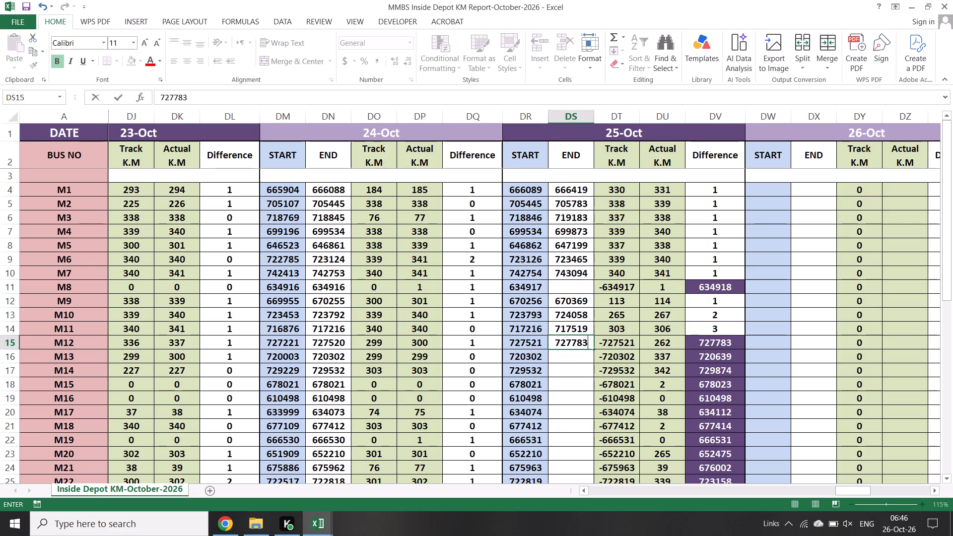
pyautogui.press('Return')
# Enter the 25-Oct END readings 720638 for M13, 729873 for M14 and 634111 for M17.
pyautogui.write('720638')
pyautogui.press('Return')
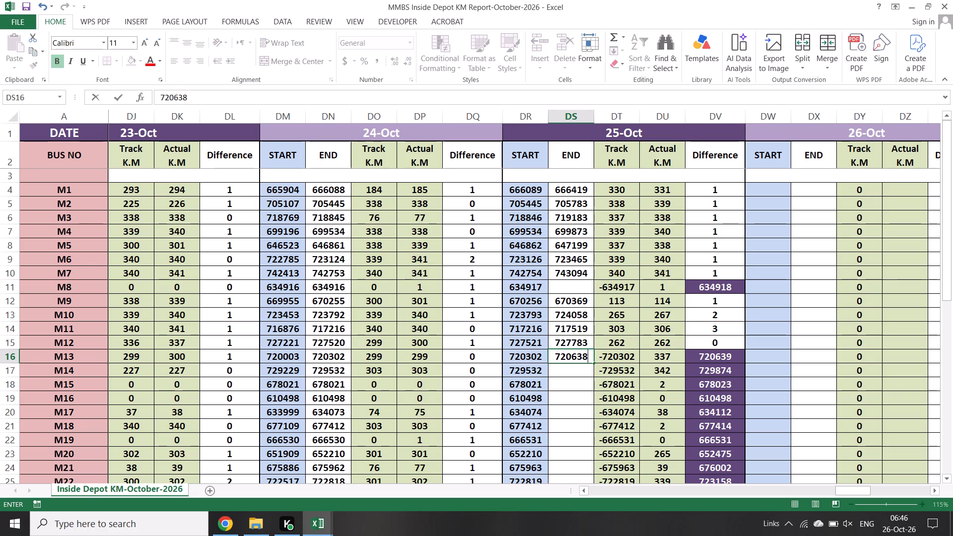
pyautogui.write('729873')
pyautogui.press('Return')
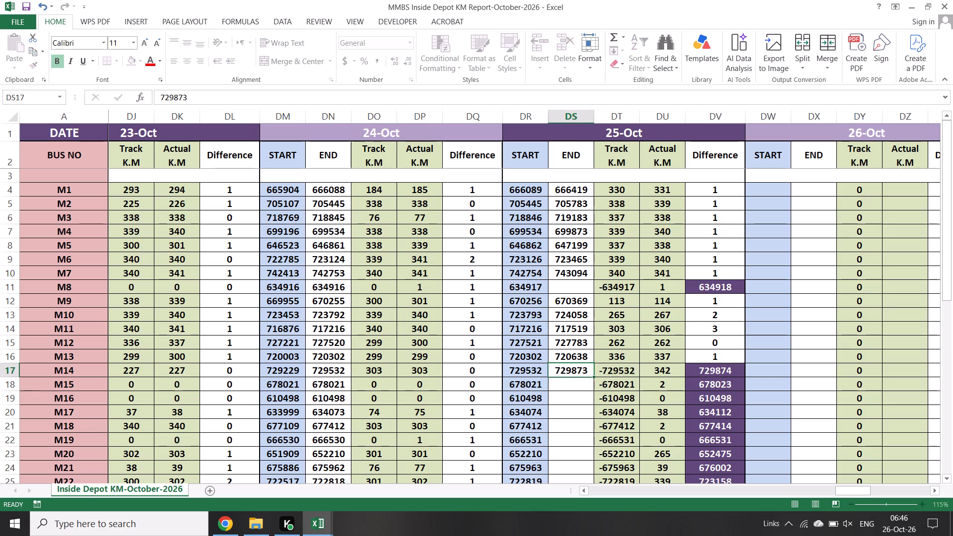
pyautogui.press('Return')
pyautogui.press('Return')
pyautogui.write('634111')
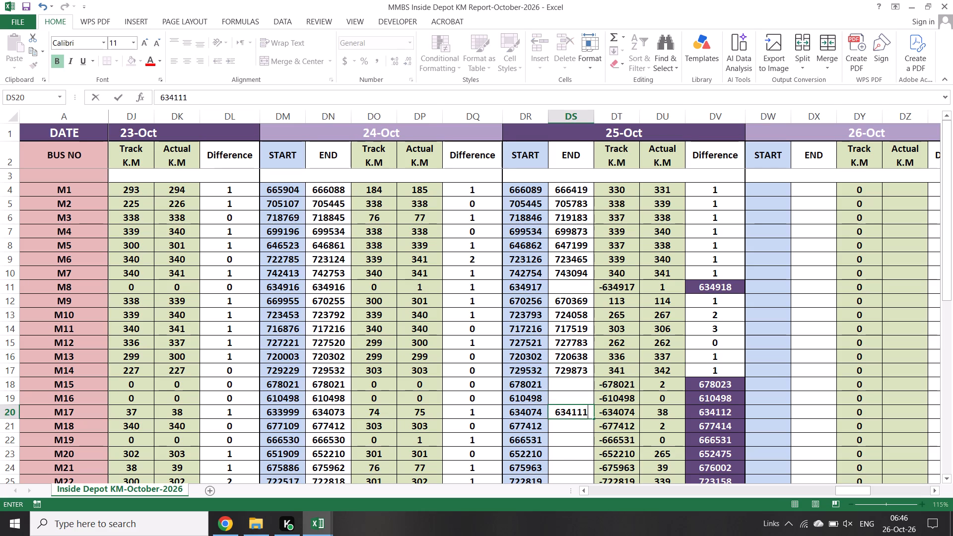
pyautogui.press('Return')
# Enter the 25-Oct END readings 652474 for M20, 676000 for M21, 723157 for M22, 682322 for M23 and 728797 for M25.
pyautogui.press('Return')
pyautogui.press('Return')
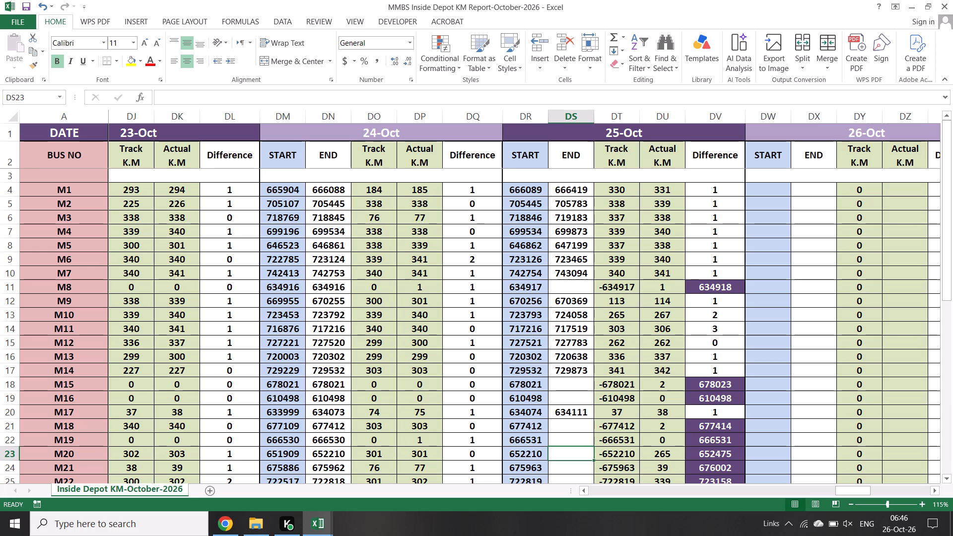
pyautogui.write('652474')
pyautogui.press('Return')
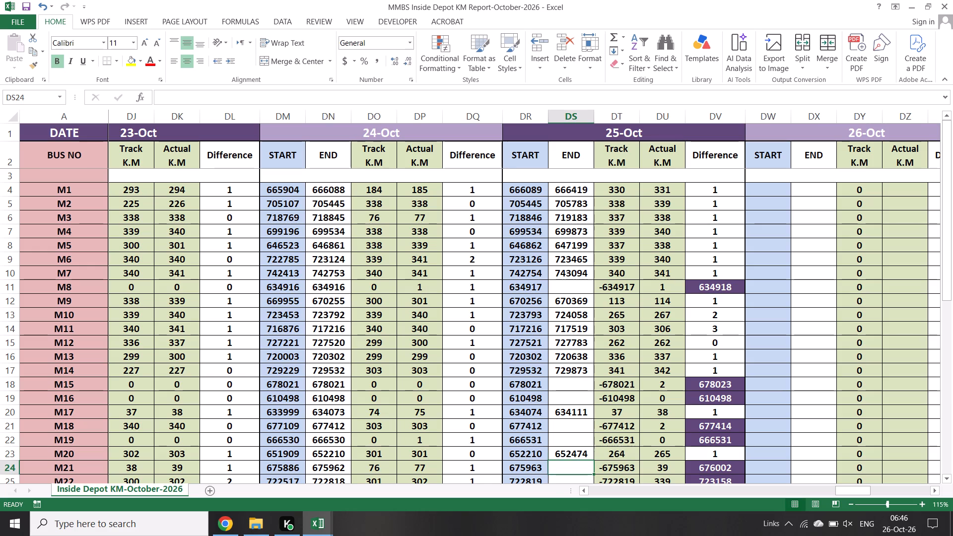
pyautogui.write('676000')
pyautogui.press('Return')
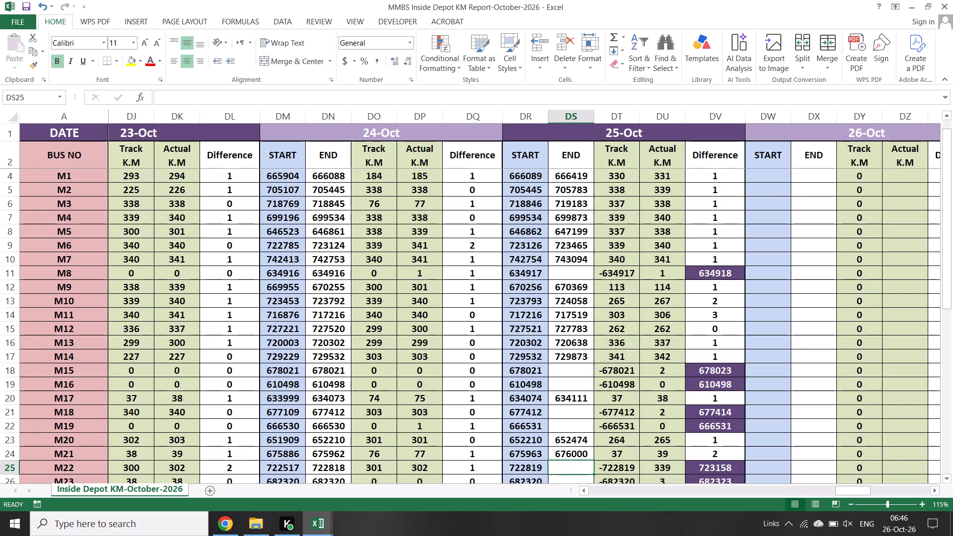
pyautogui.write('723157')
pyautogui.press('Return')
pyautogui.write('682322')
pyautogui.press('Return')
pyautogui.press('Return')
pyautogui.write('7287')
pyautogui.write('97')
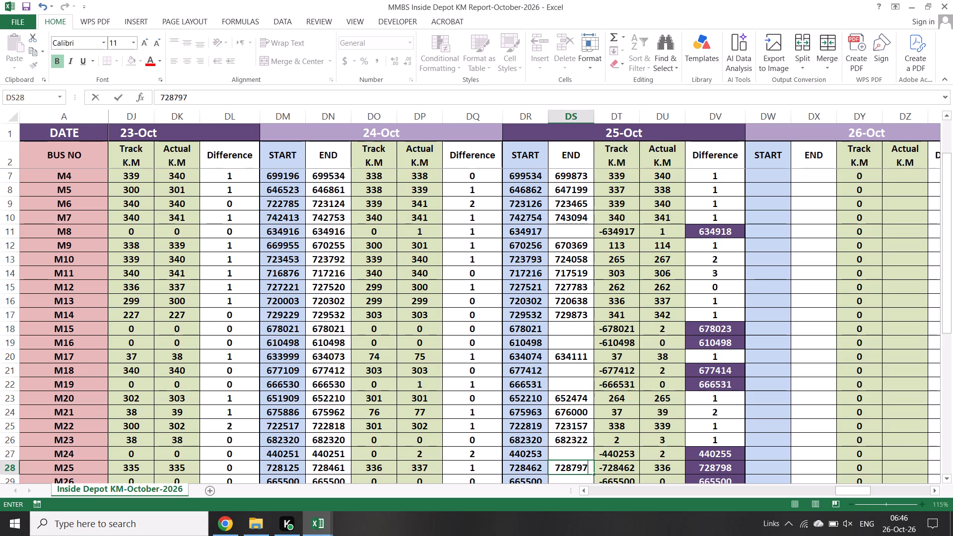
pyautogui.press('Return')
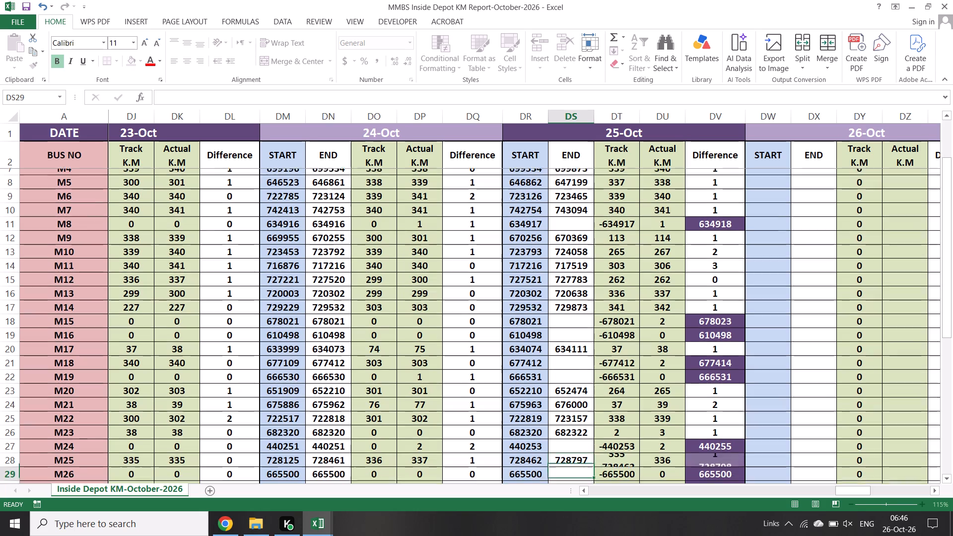
# Enter the 25-Oct END readings 668655 for M28 and 697573 for M31.
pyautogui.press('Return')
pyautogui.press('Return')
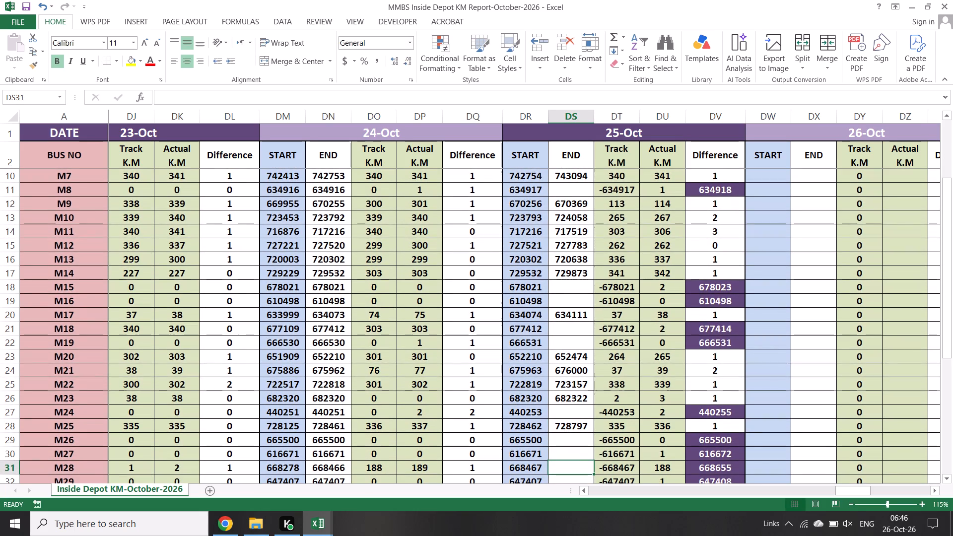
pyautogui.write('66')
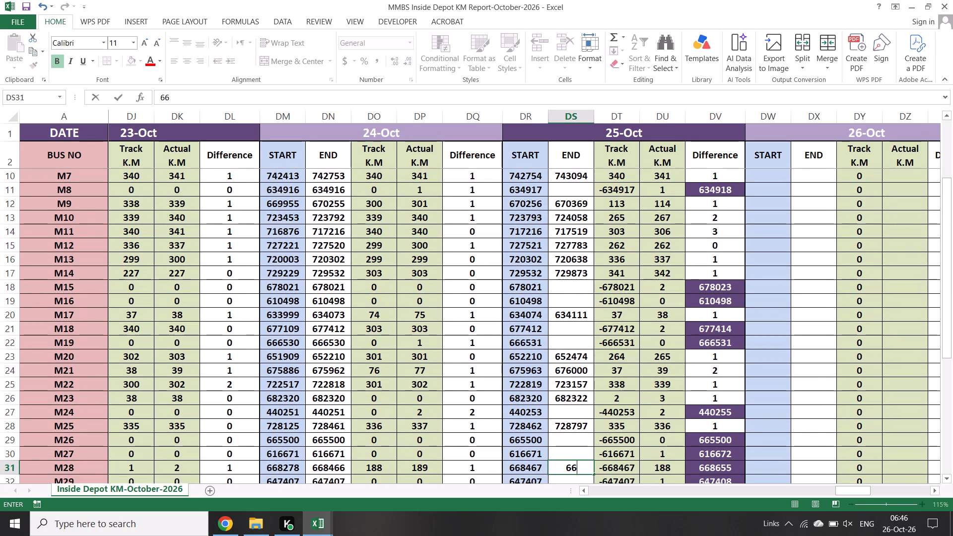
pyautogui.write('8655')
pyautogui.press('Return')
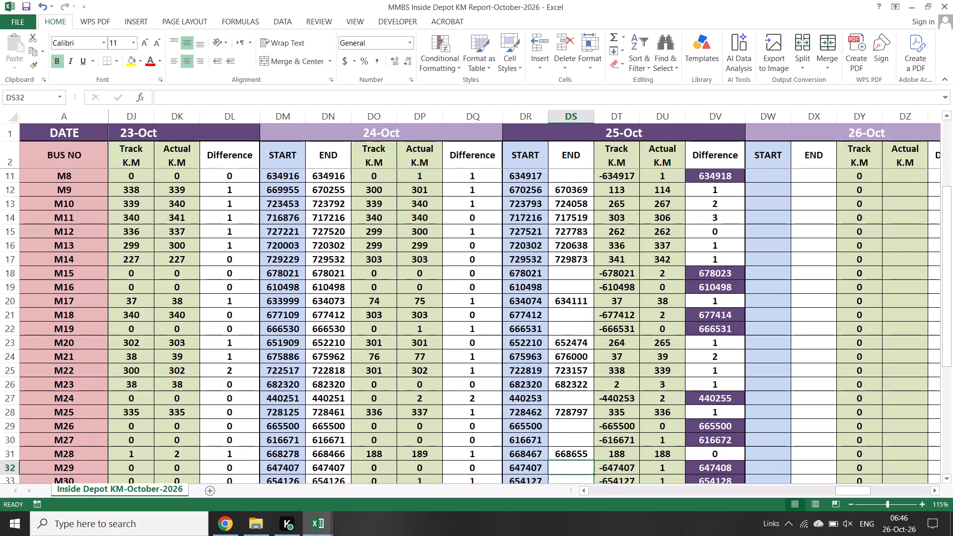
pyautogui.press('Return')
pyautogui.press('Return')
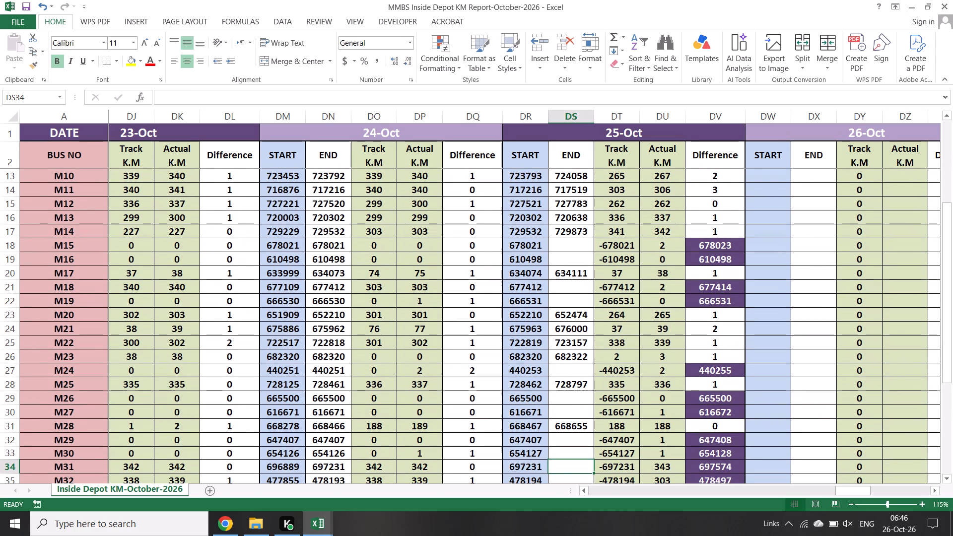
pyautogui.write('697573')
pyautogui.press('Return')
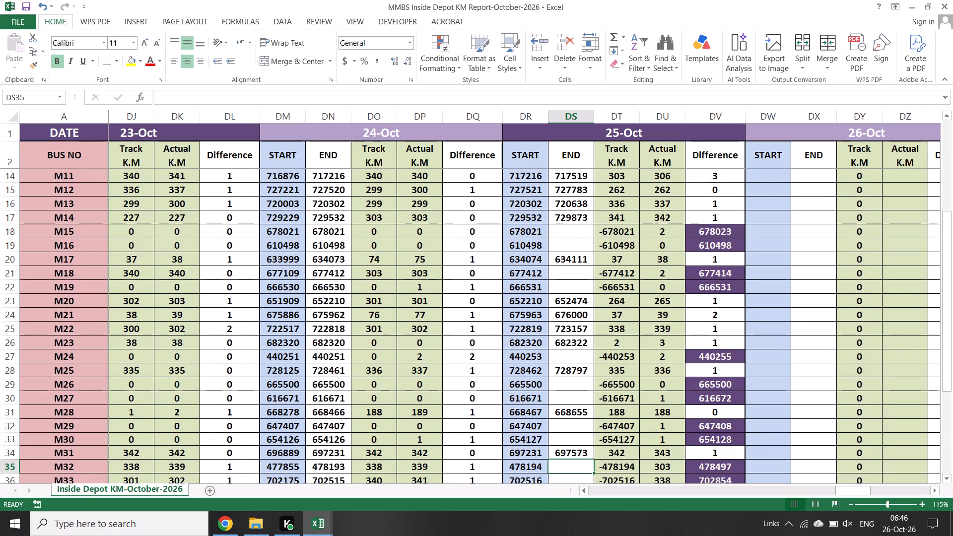
# Enter the 25-Oct END readings 478495 for M32 and 702854 for M33.
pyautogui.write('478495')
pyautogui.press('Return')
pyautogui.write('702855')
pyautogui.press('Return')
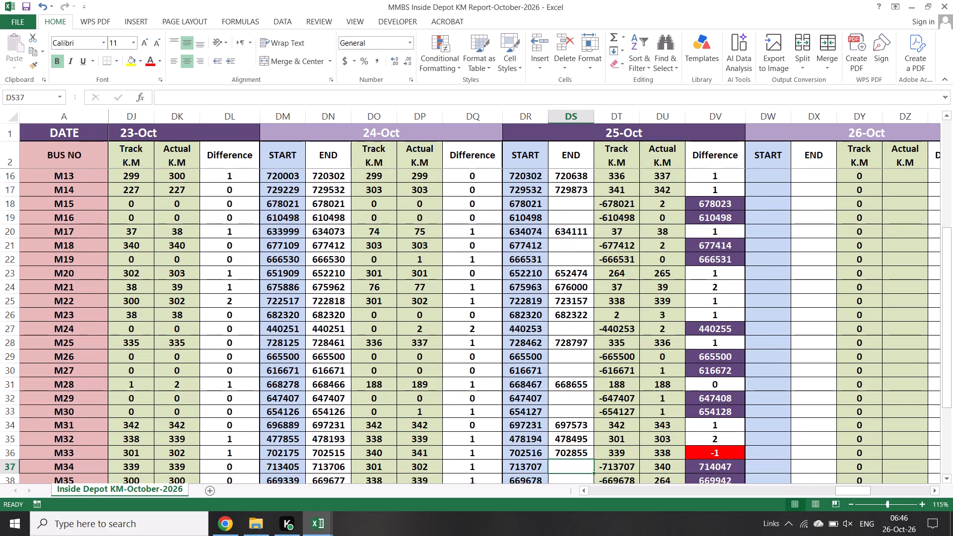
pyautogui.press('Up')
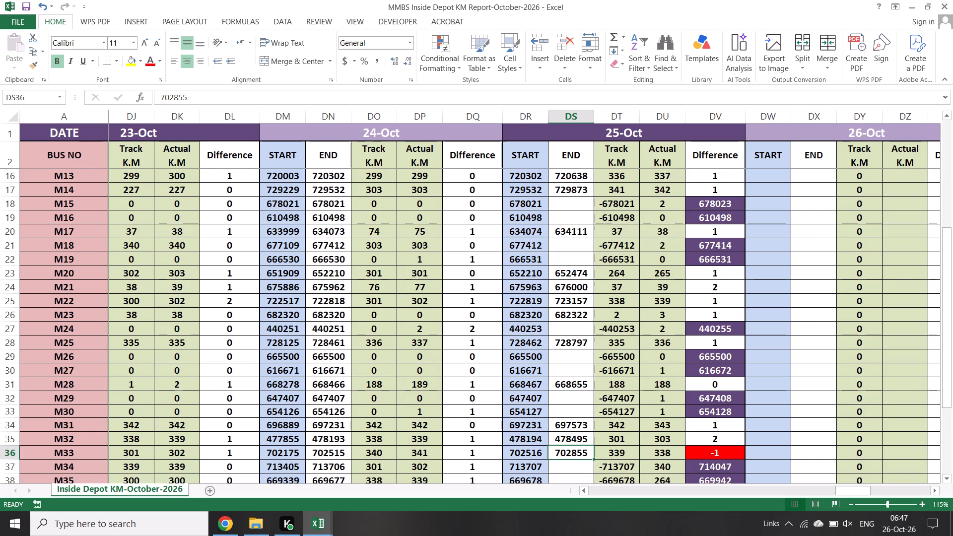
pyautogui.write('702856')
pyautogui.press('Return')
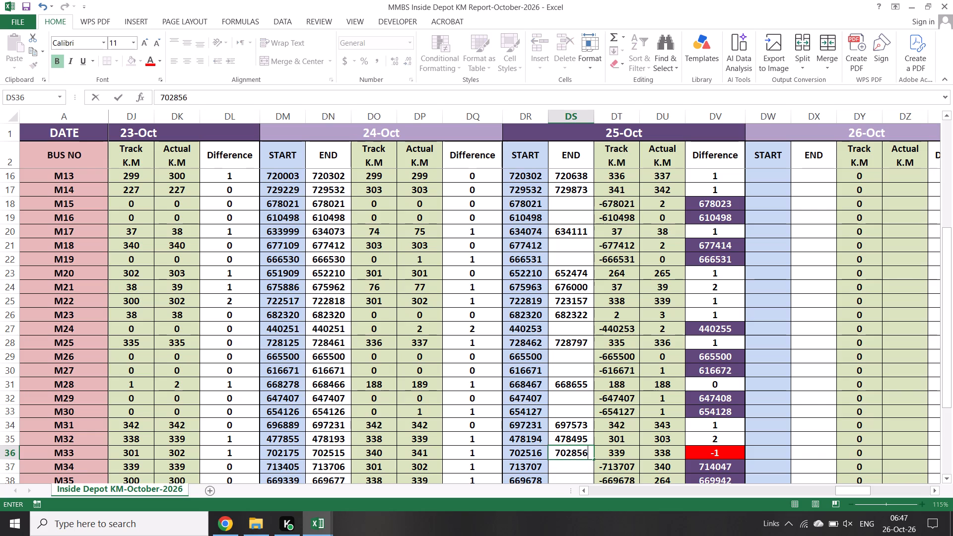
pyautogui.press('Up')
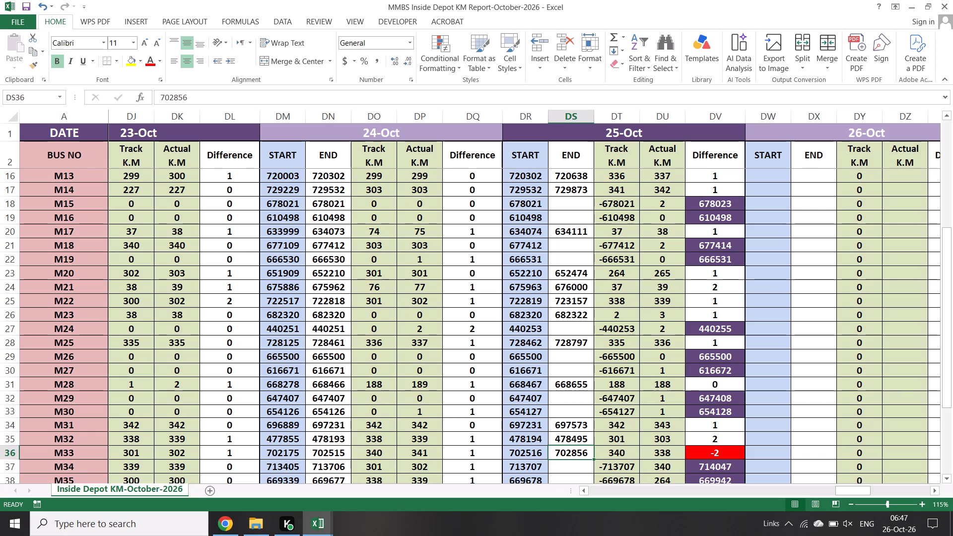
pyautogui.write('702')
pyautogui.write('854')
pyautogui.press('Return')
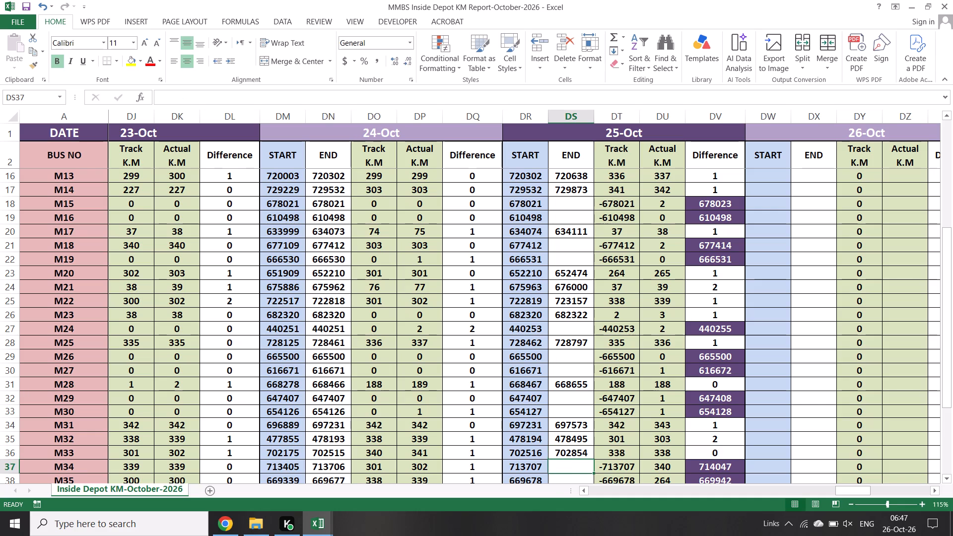
# Enter the 25-Oct END readings 714046 for M34 and 669941 for M35.
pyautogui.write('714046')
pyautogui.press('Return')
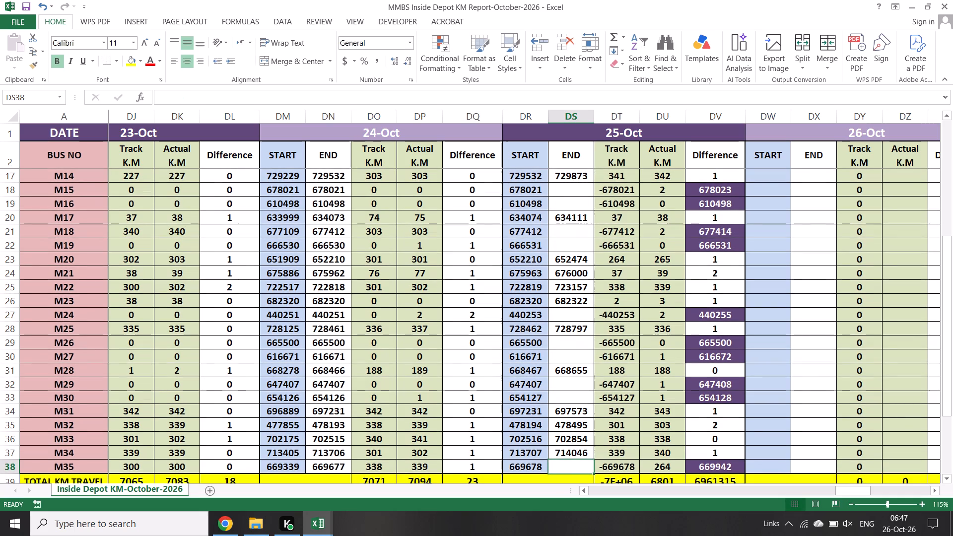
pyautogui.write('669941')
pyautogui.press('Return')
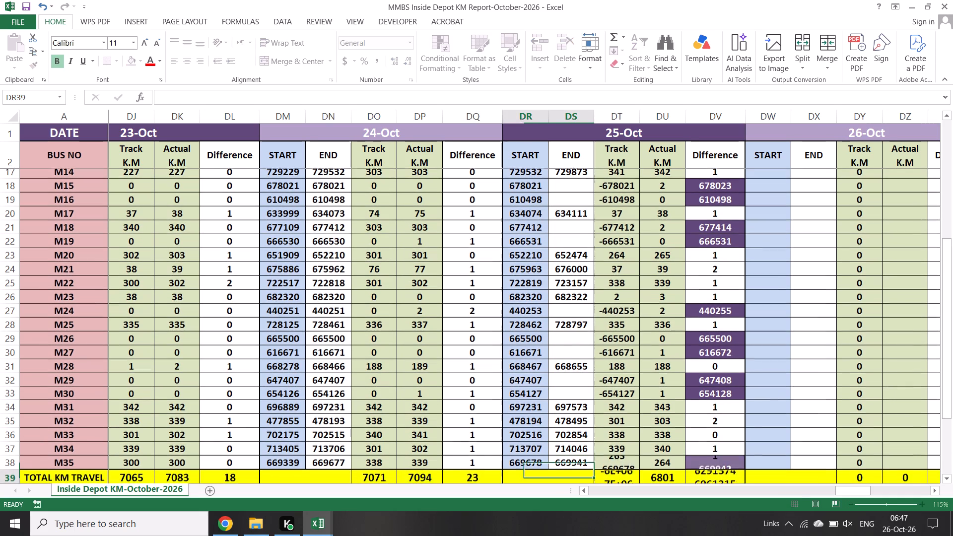
# Fill in the skipped 25-Oct END readings with 634917 for M8 and 678022 for M15.
pyautogui.scroll(10, 486, 309)
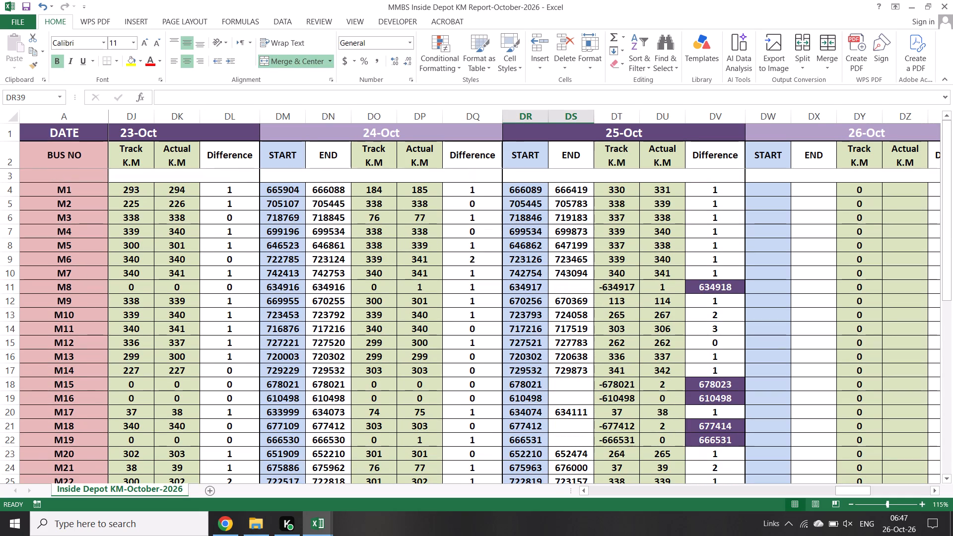
pyautogui.click(582, 284)
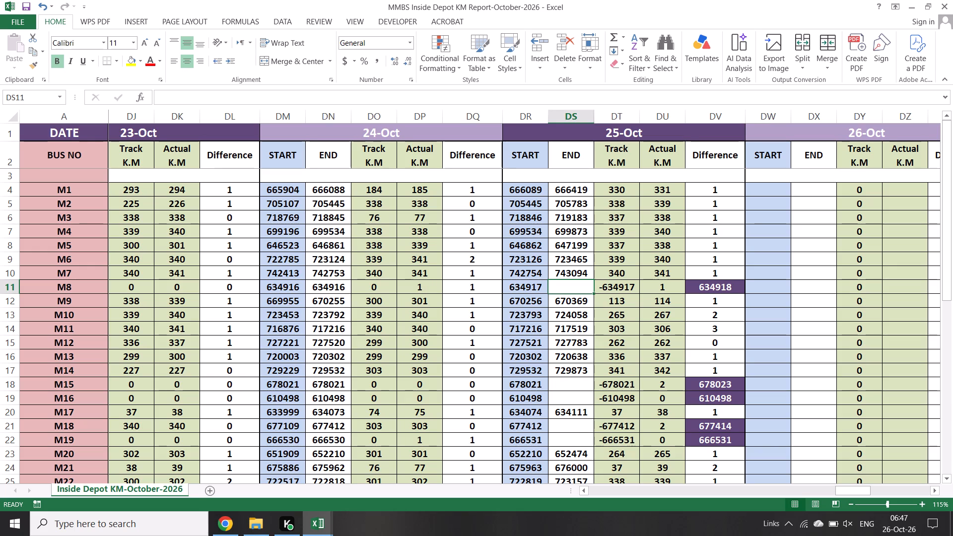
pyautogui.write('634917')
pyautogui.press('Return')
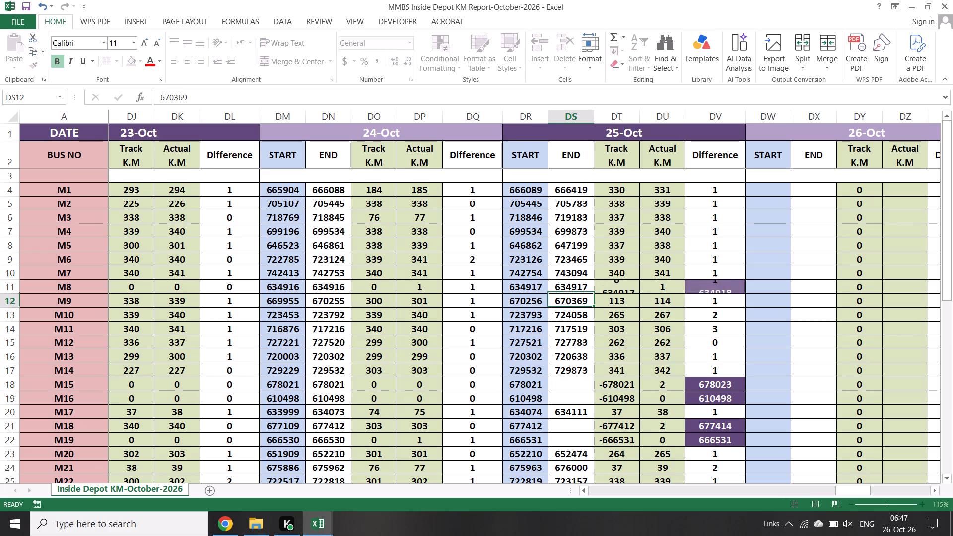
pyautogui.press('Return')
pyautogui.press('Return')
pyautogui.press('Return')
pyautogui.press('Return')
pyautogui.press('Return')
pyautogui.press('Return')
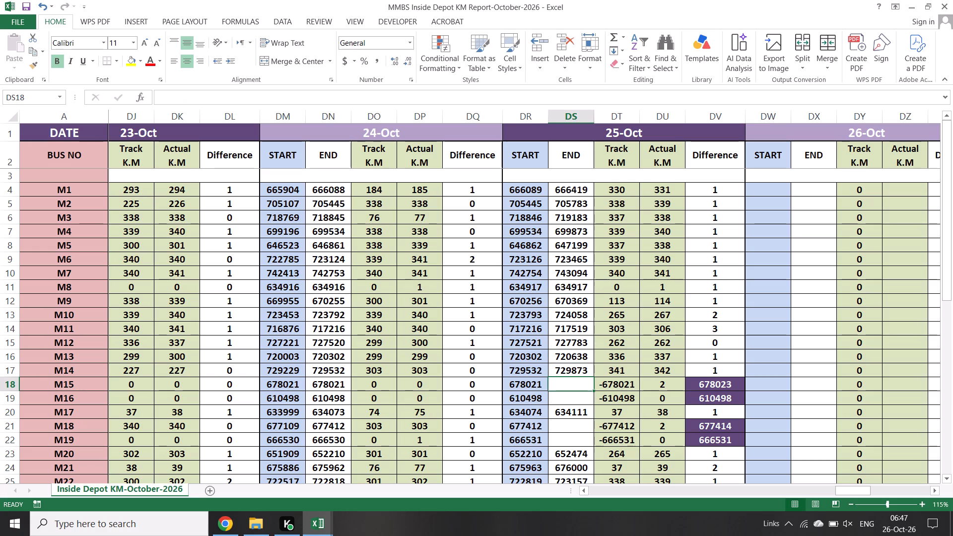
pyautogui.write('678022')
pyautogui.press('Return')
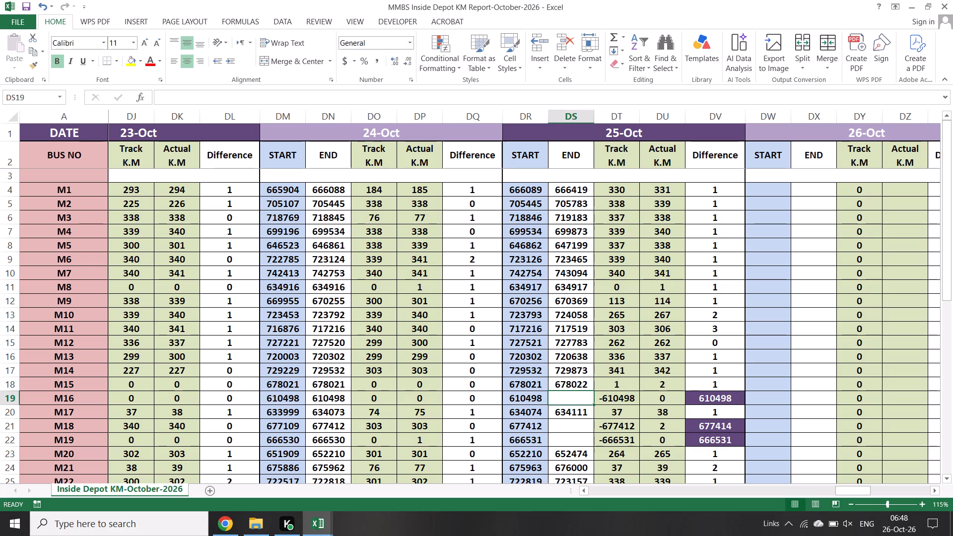
# Fill in the skipped 25-Oct END readings with 610498 for M16, 677412 for M18 and 666531 for M19.
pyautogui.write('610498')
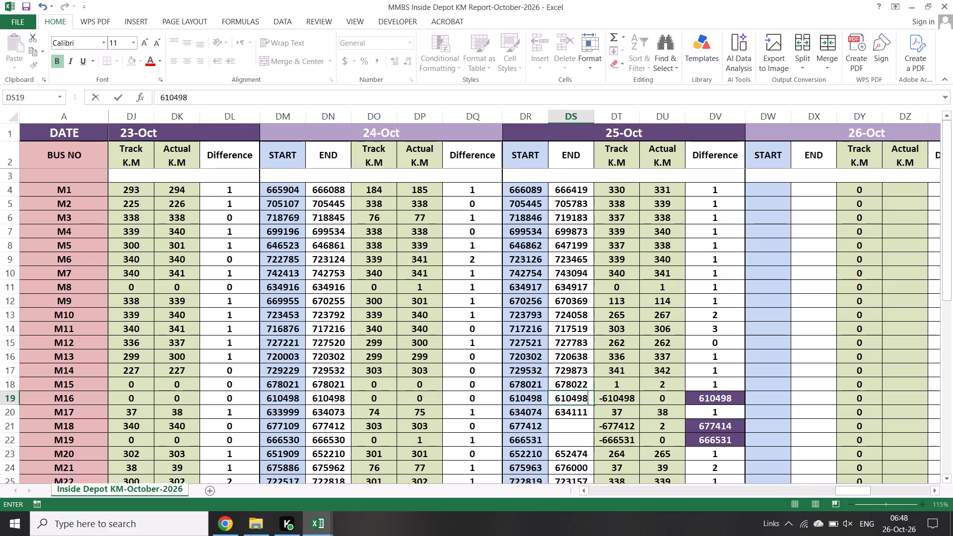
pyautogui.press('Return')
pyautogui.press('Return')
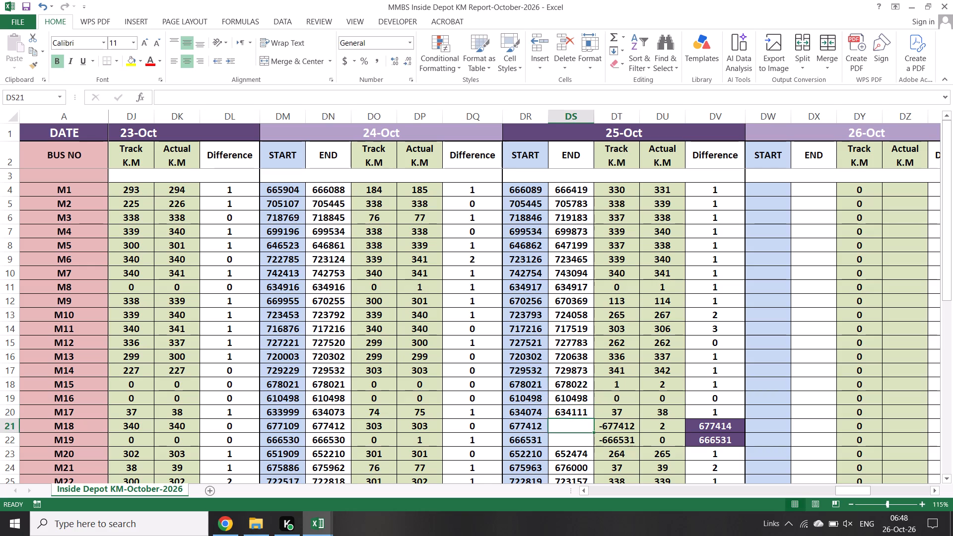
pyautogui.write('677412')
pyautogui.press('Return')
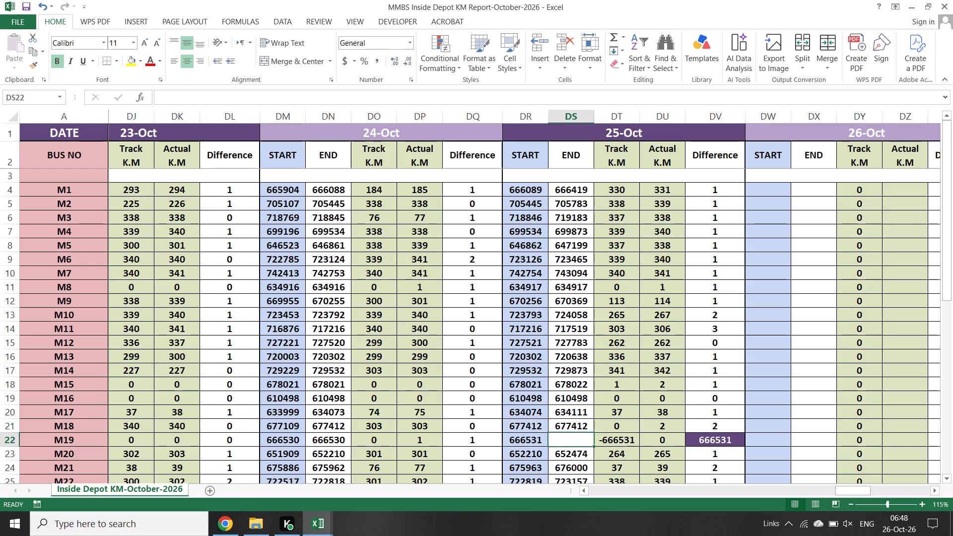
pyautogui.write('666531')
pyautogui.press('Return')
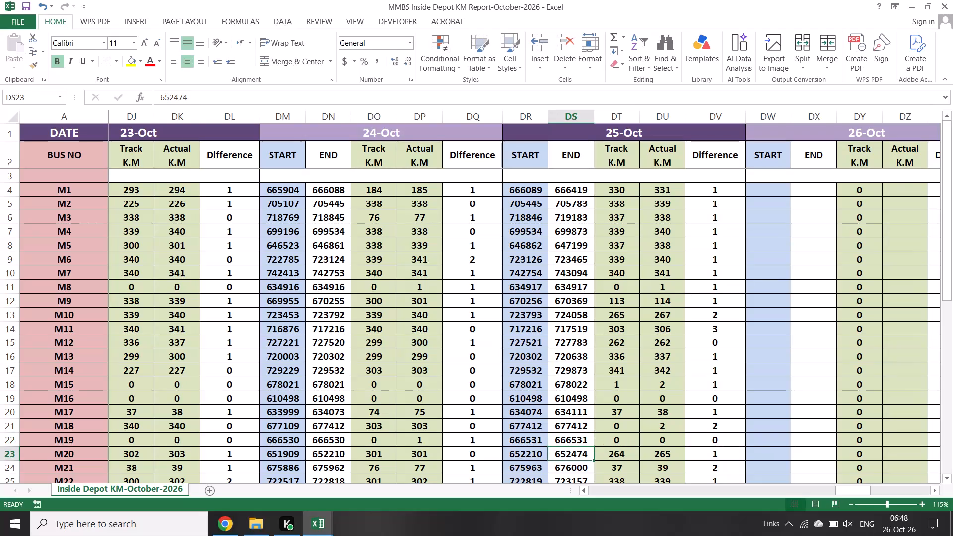
# Fill in the skipped 25-Oct END readings with 440253 for M24 and 665500 for M26.
pyautogui.scroll(-4, 860, 452)
pyautogui.click(589, 340)
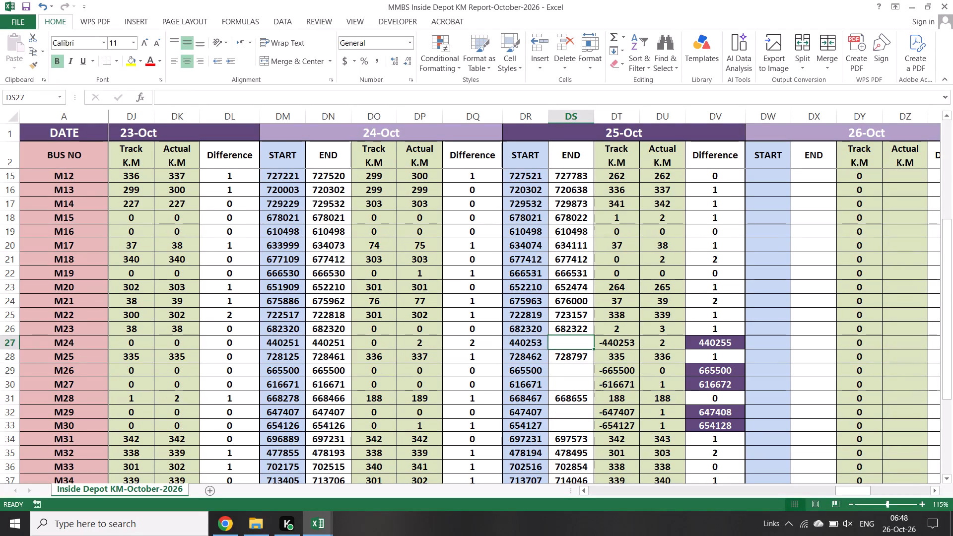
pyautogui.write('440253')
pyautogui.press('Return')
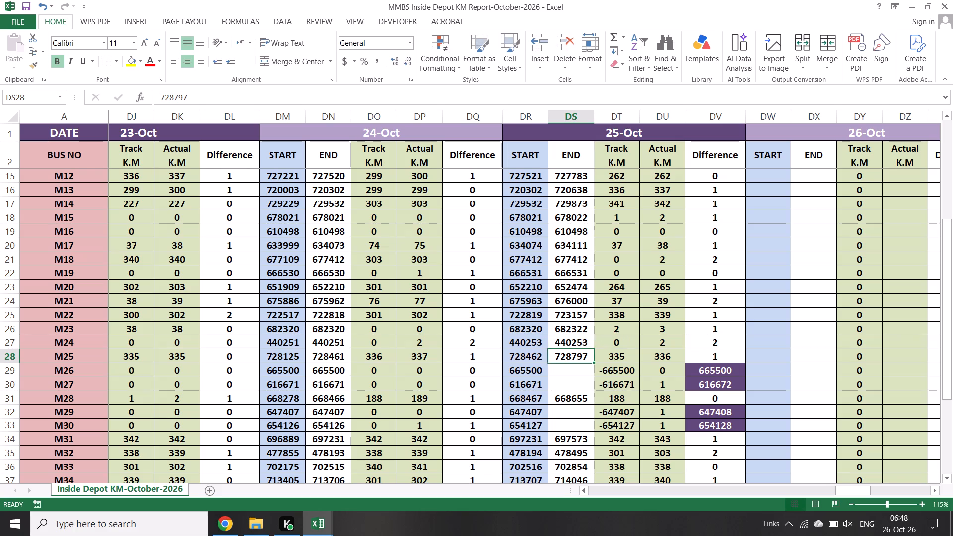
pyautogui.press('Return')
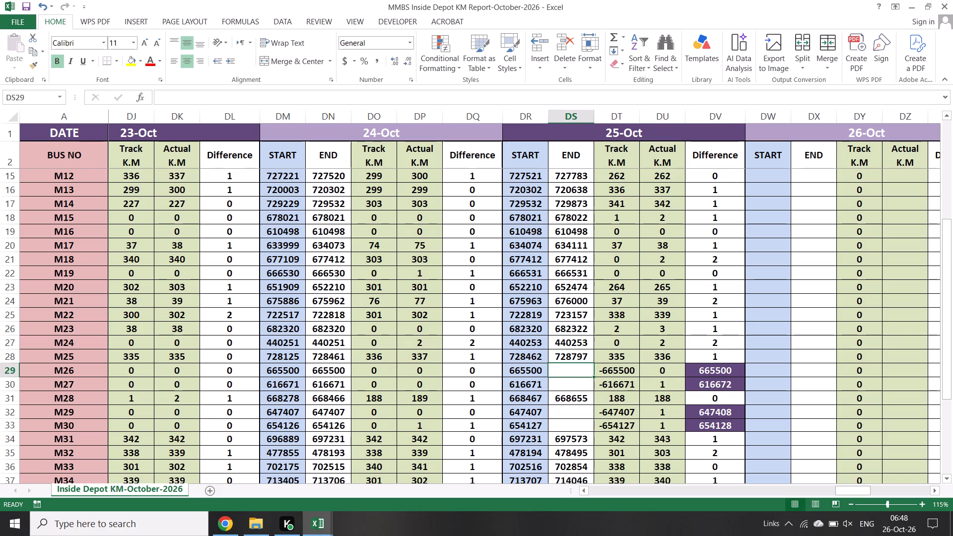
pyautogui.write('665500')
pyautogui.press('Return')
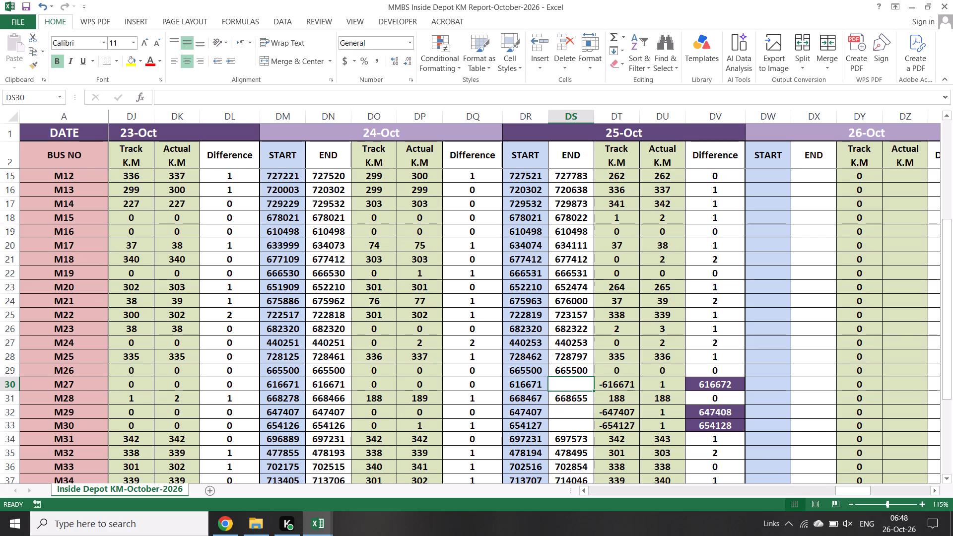
# Fill in the skipped 25-Oct END readings with 616671 for M27, 647407 for M29 and 654127 for M30.
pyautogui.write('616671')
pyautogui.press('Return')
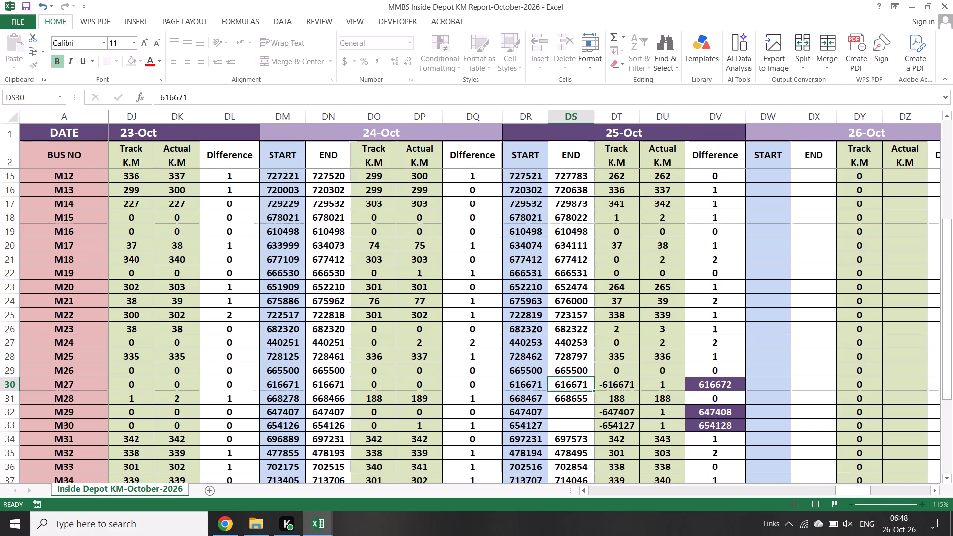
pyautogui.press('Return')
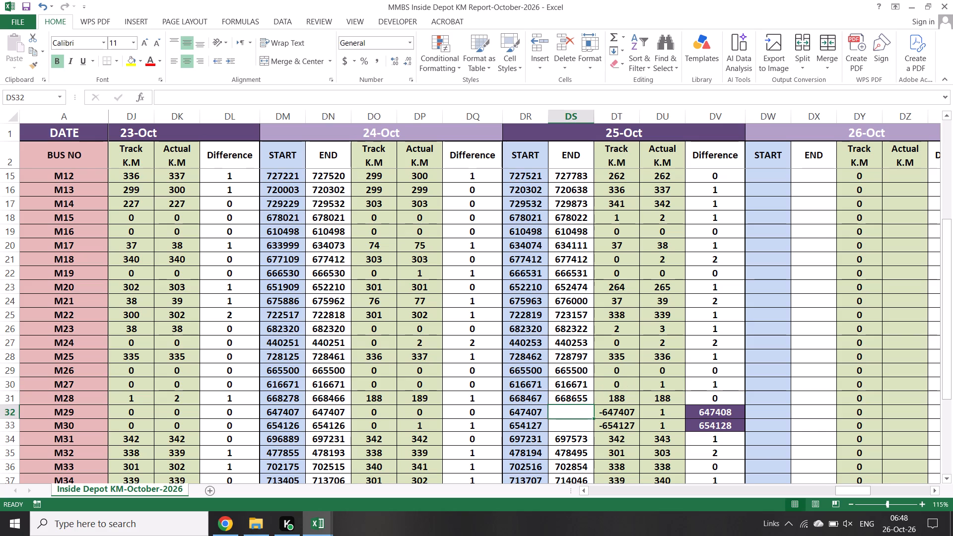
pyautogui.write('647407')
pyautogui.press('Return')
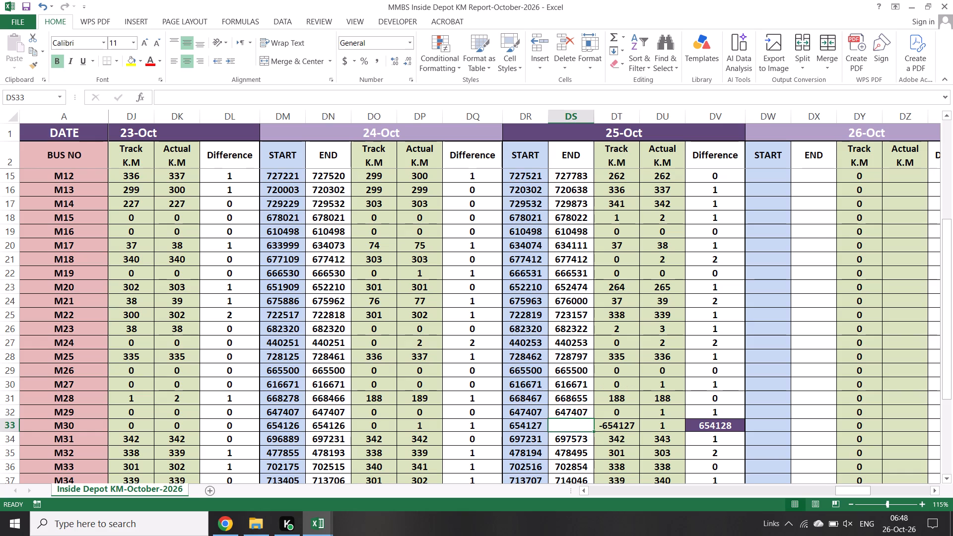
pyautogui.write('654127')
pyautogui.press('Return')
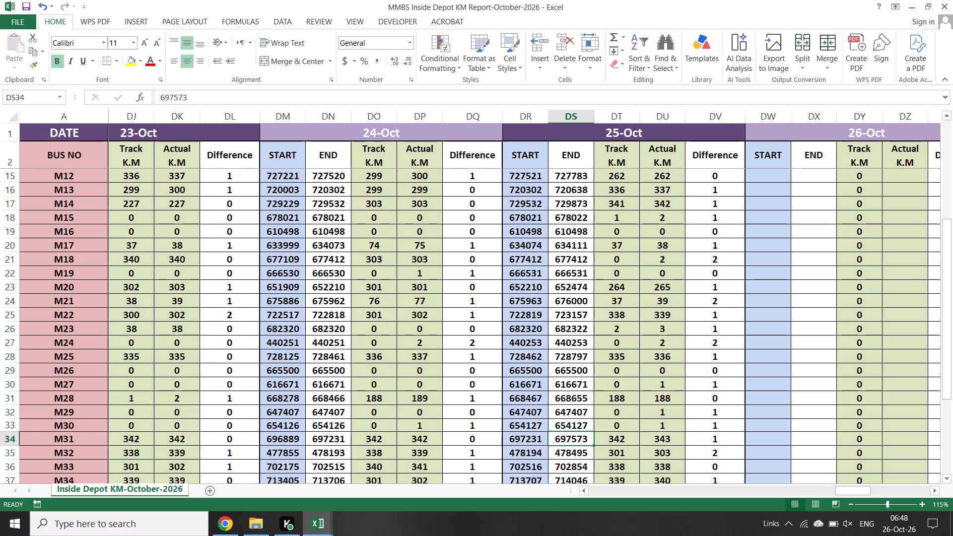
# Save the Inside Depot KM report with the 25-Oct date heading selected and the zoom at 100%.
pyautogui.scroll(-3, 927, 359)
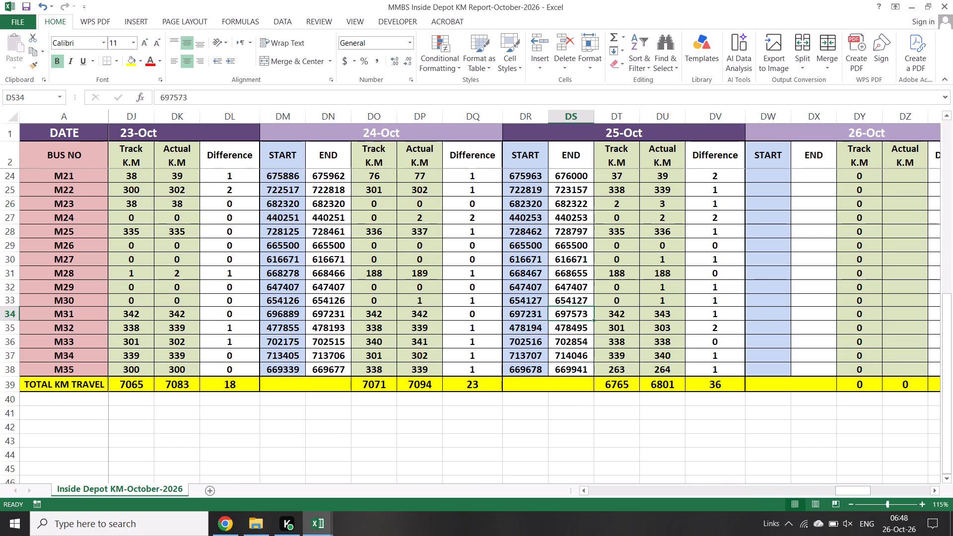
pyautogui.scroll(14, 598, 382)
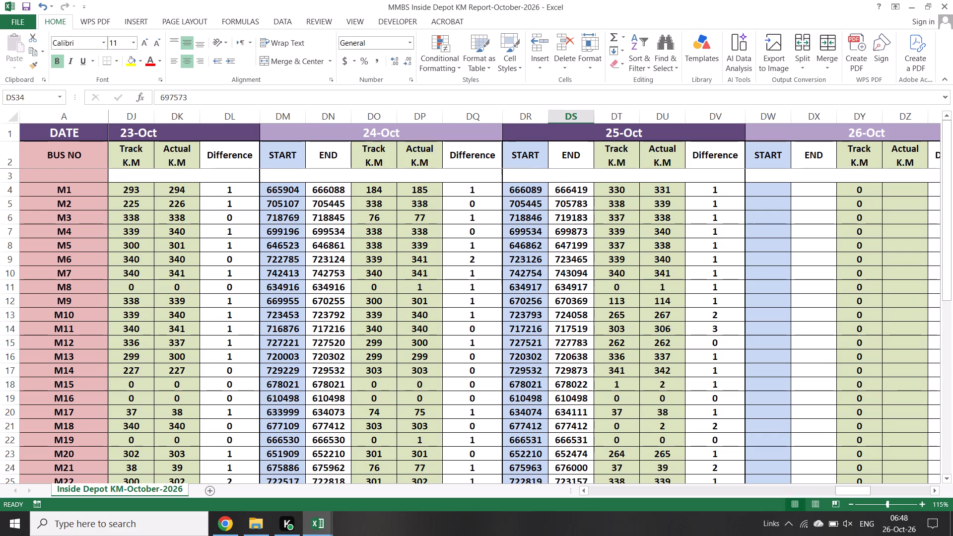
pyautogui.click(611, 132)
pyautogui.hotkey('ctrl', 's')
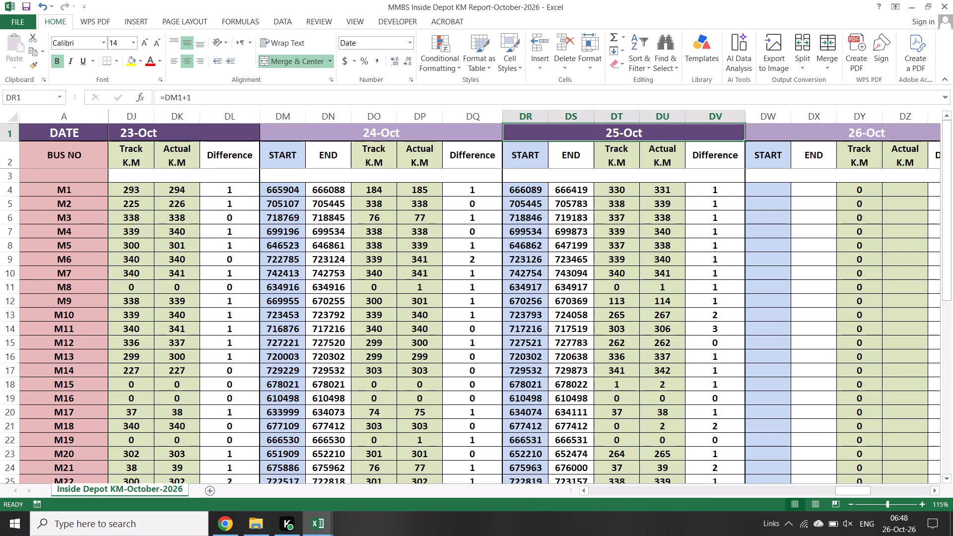
pyautogui.keyDown('ctrl'); pyautogui.scroll(-1, 603, 356); pyautogui.keyUp('ctrl')
pyautogui.scroll(5, 610, 404)
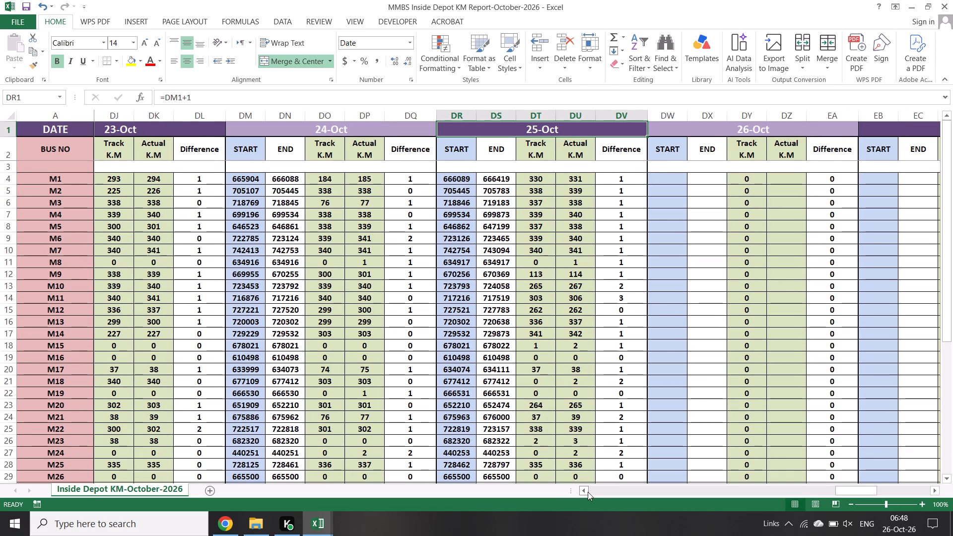
pyautogui.tripleClick(588, 492)
pyautogui.tripleClick(588, 492)
pyautogui.click(588, 492)
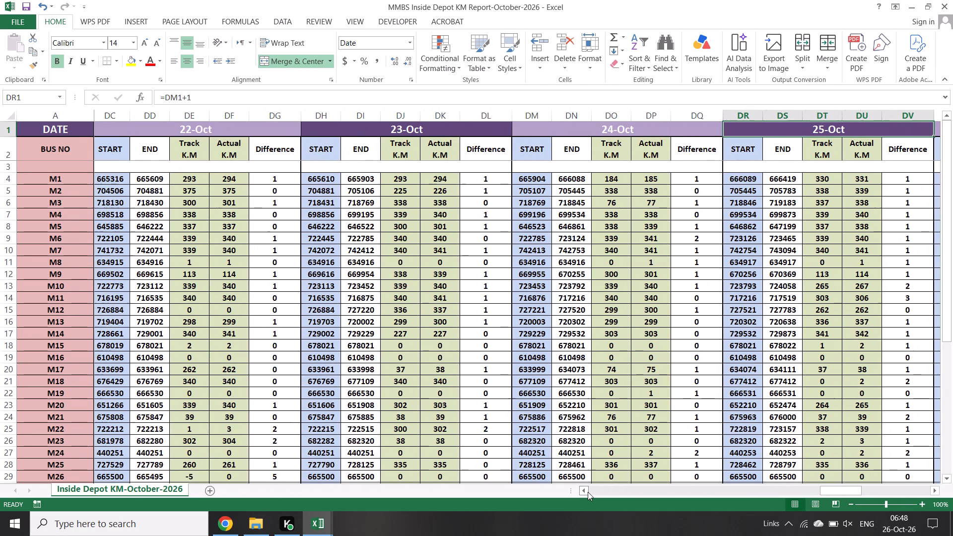
pyautogui.scroll(6, 550, 340)
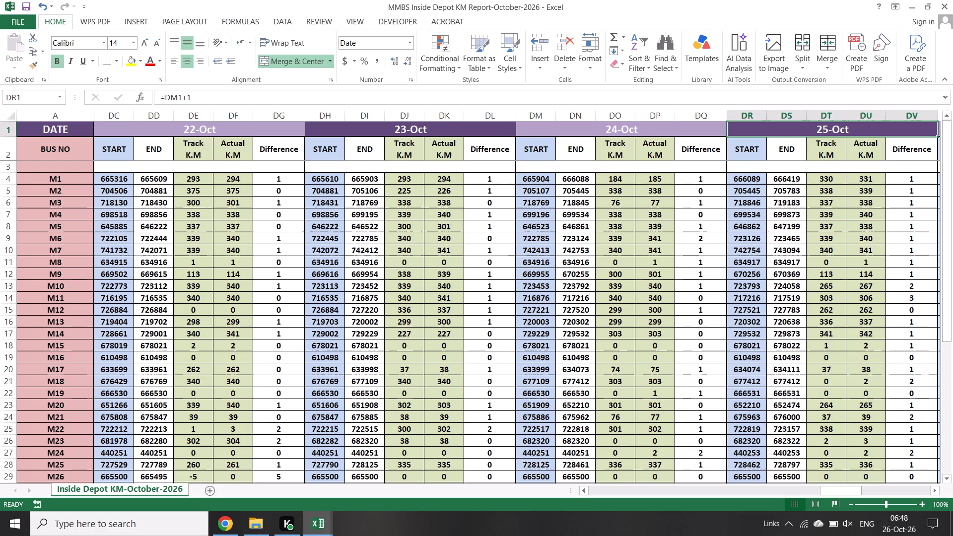
pyautogui.hotkey('ctrl', 's')
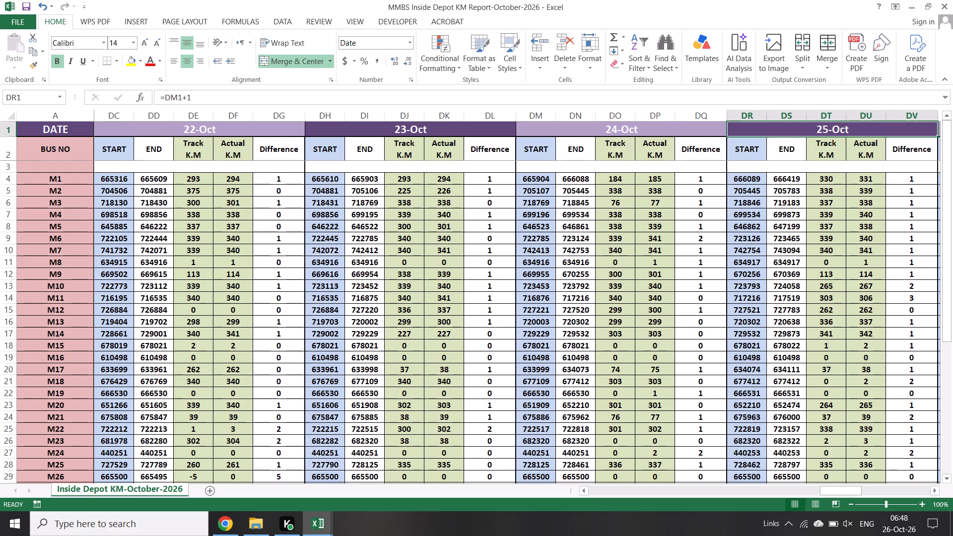
# Correct the 25-Oct END reading of M15 to 678021.
pyautogui.scroll(-7, 662, 371)
pyautogui.scroll(3, 707, 387)
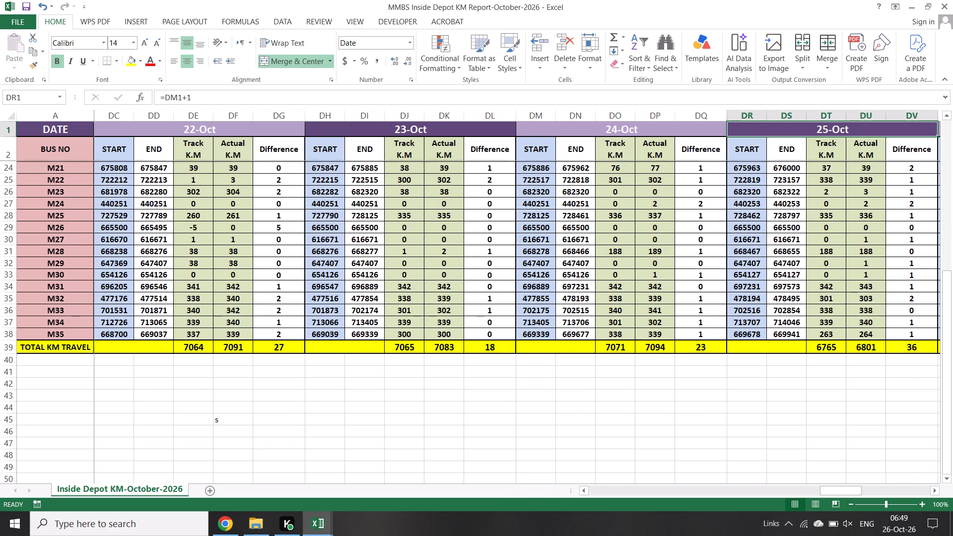
pyautogui.scroll(5, 707, 387)
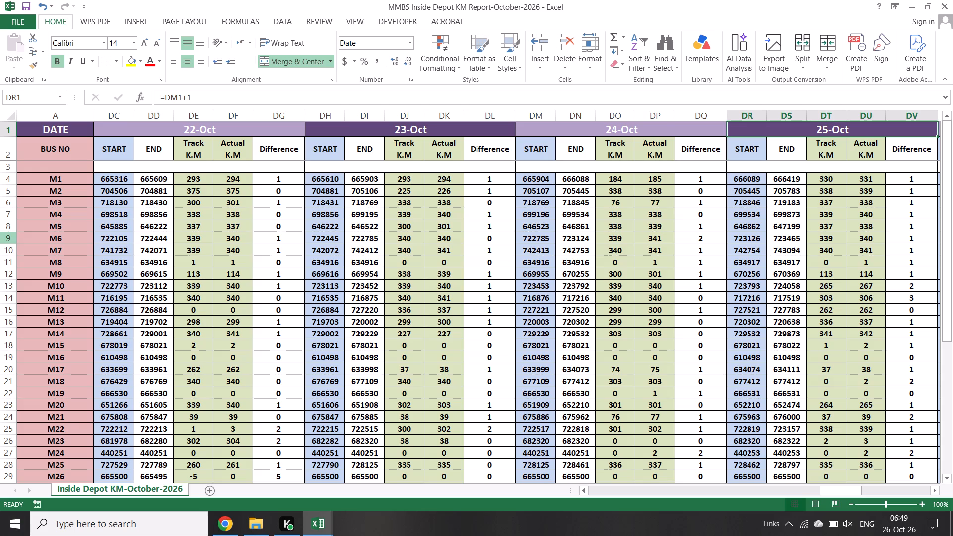
pyautogui.click(4, 260)
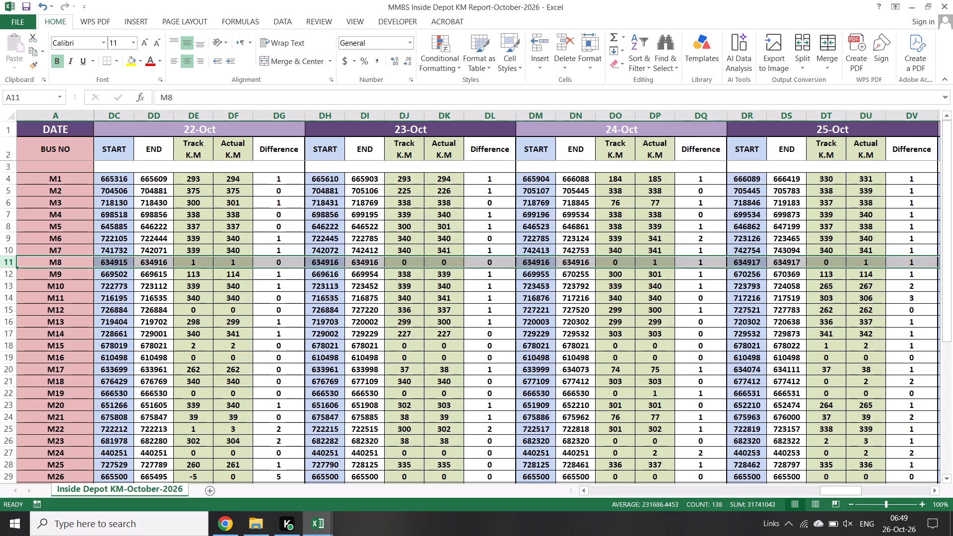
pyautogui.moveTo(0, 347); pyautogui.dragTo(1, 352)
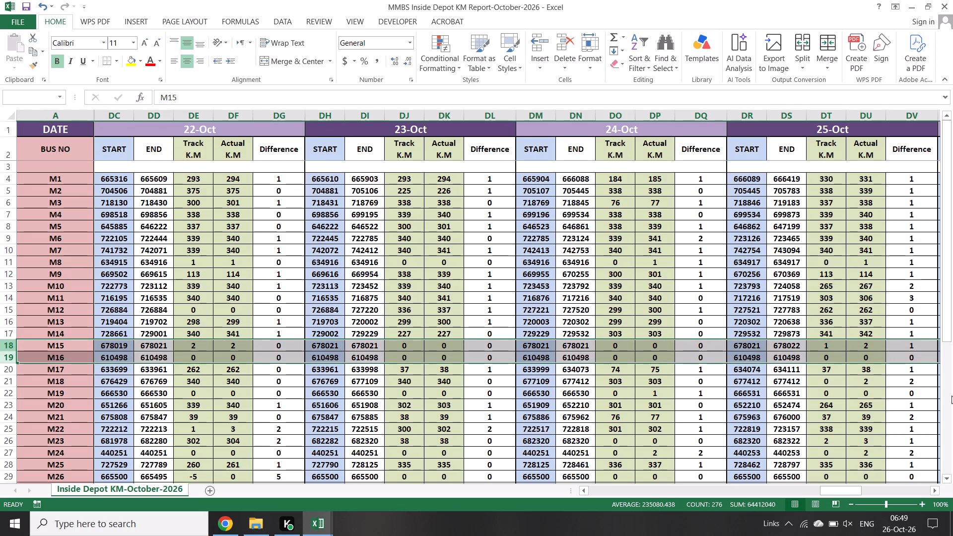
pyautogui.click(789, 345)
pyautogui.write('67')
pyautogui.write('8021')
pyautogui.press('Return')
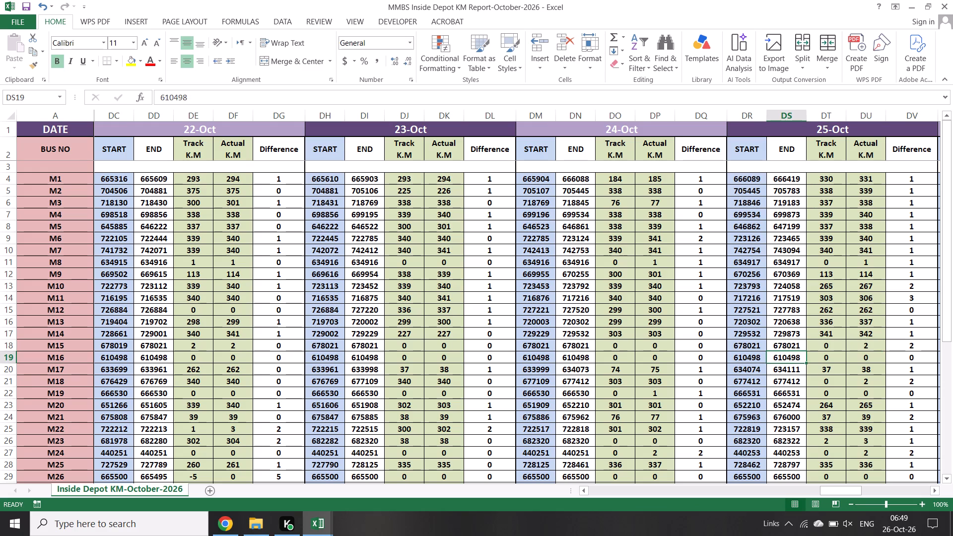
# Review the rows of the idle buses M18, M19, M24, M26, M27, M29 and M30 across 22-Oct to 25-Oct.
pyautogui.moveTo(9, 382); pyautogui.dragTo(7, 387)
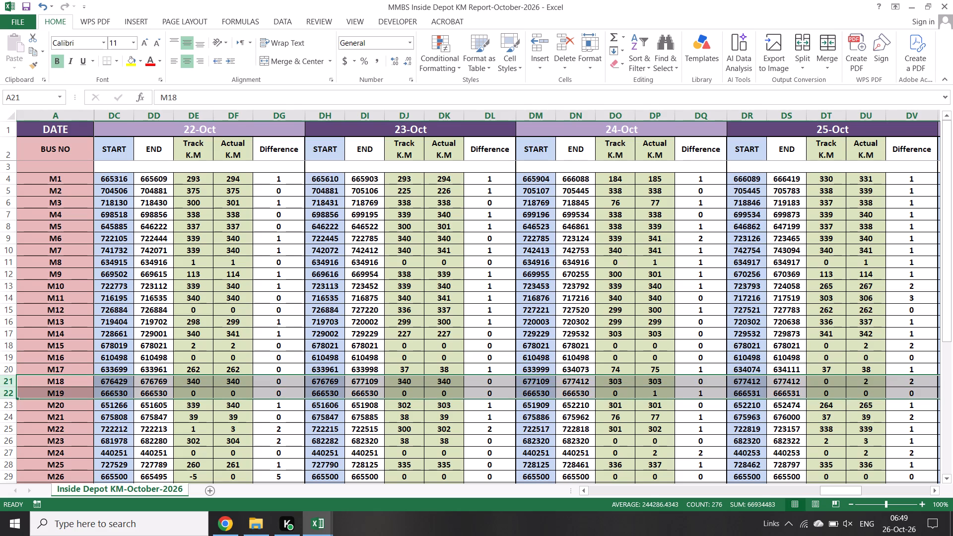
pyautogui.scroll(-1, 62, 428)
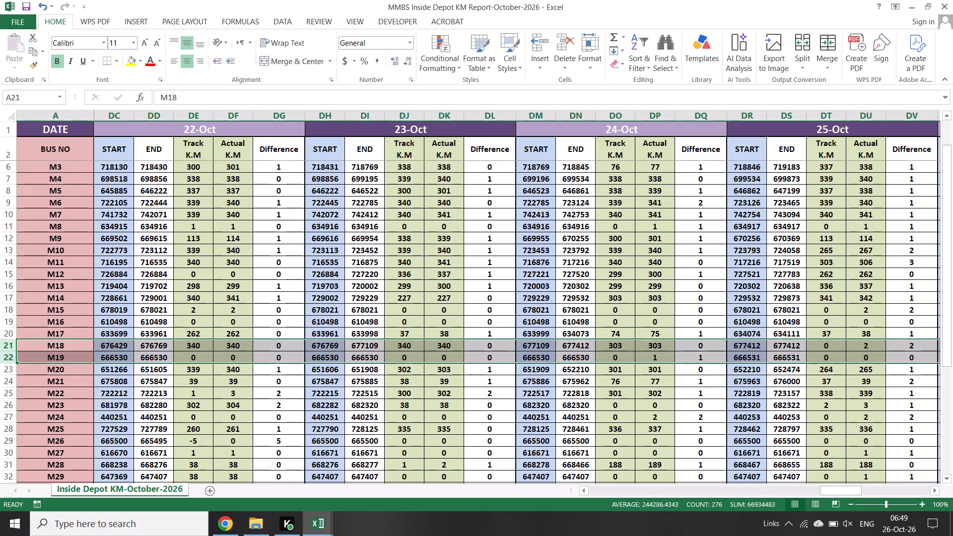
pyautogui.click(11, 416)
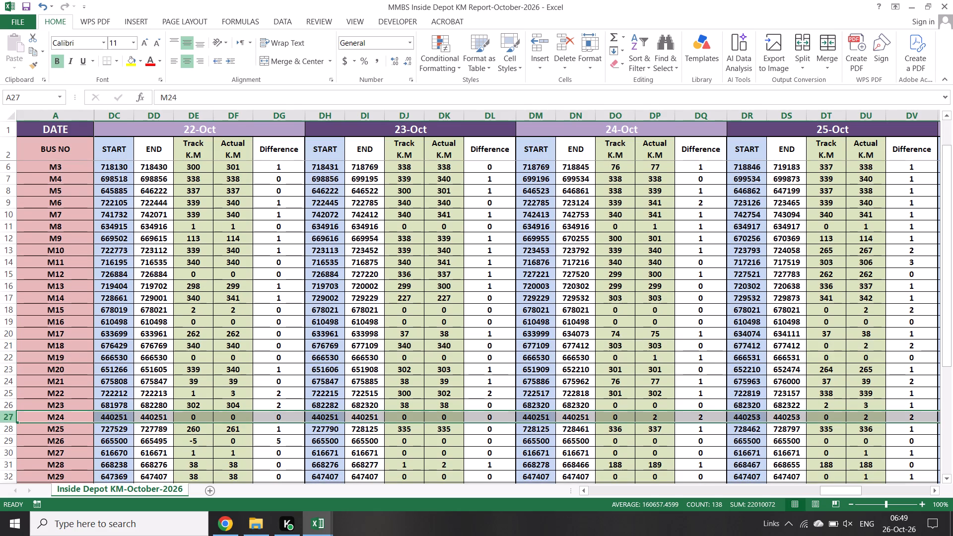
pyautogui.scroll(-1, 20, 430)
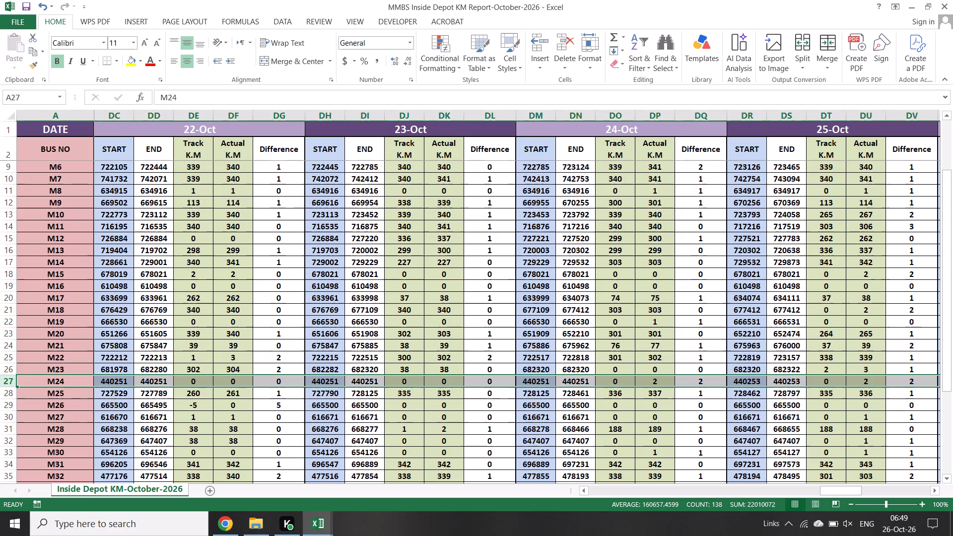
pyautogui.moveTo(10, 405); pyautogui.dragTo(9, 413)
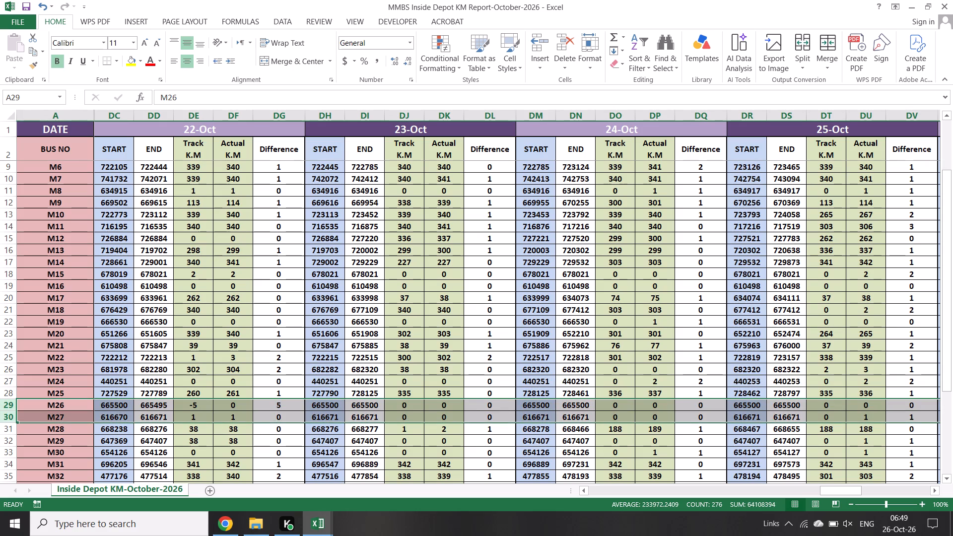
pyautogui.scroll(-1, 9, 413)
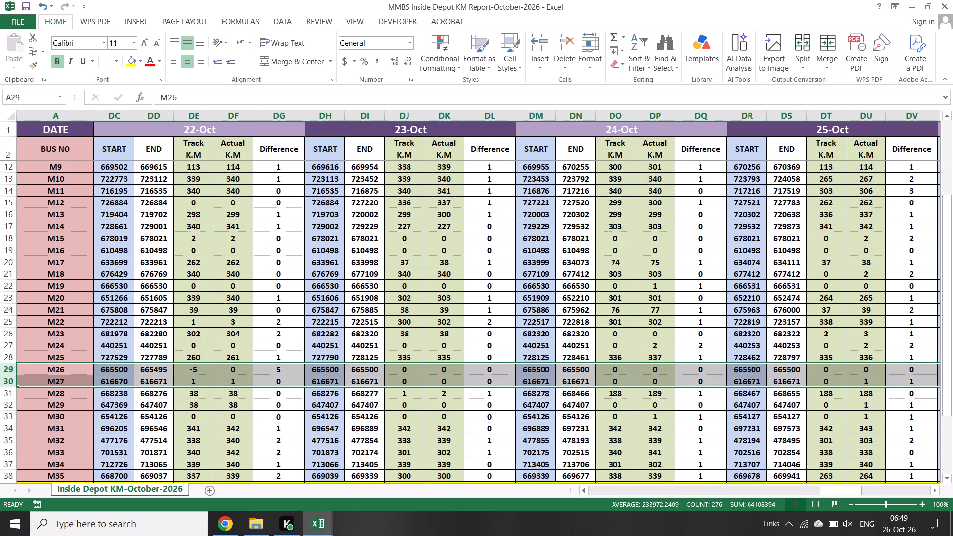
pyautogui.moveTo(7, 402); pyautogui.dragTo(6, 413)
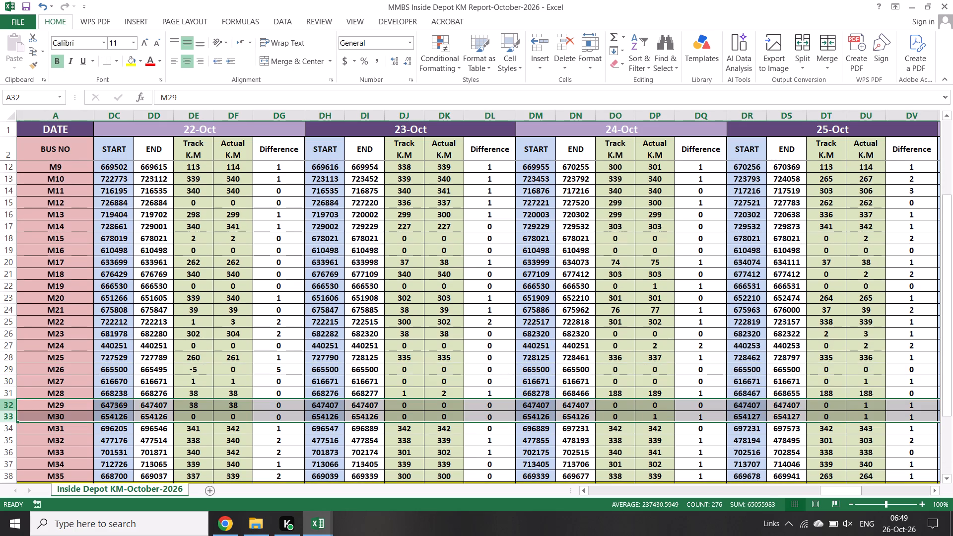
pyautogui.click(859, 335)
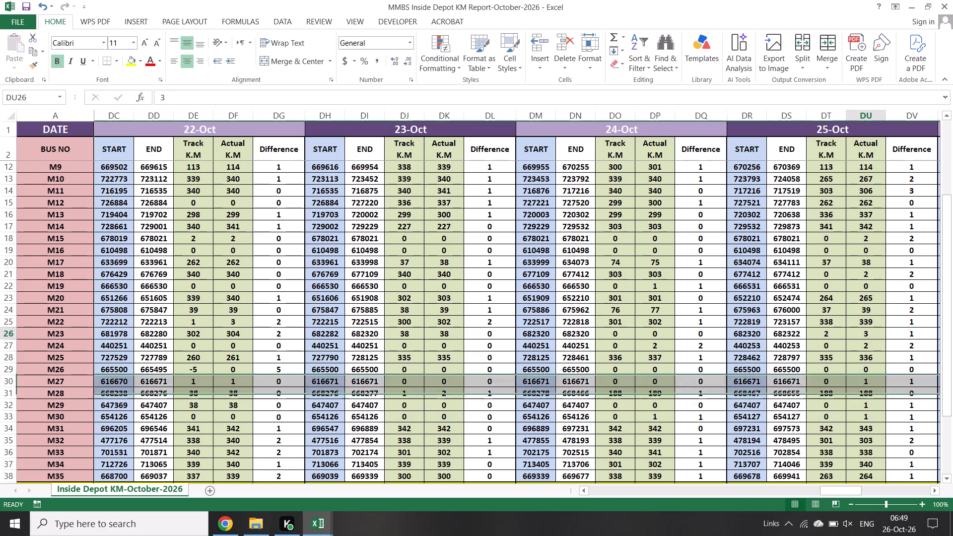
# Select the 25-Oct date heading, save the Inside Depot KM report and close it.
pyautogui.scroll(8, 810, 272)
pyautogui.tripleClick(844, 138)
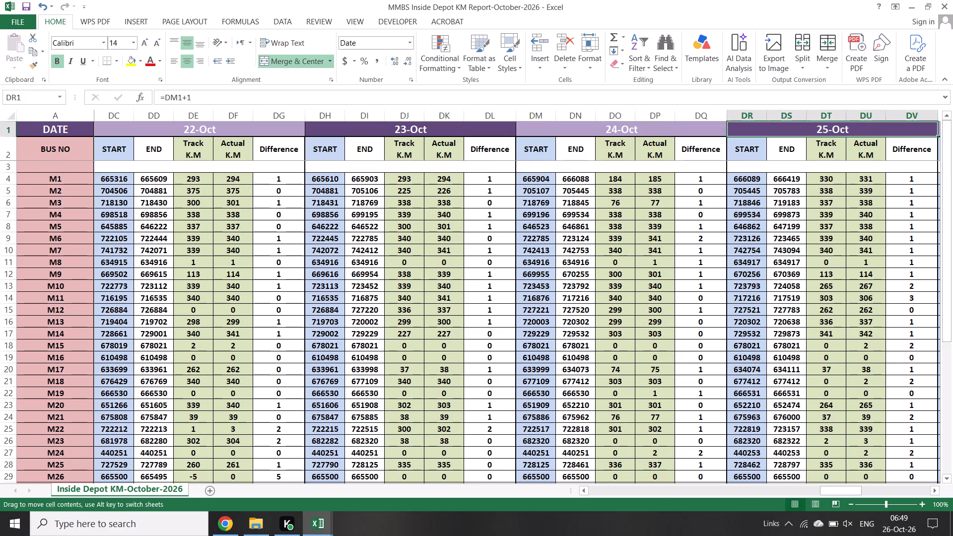
pyautogui.scroll(6, 757, 275)
pyautogui.hotkey('ctrl', 's')
pyautogui.click(952, 0)
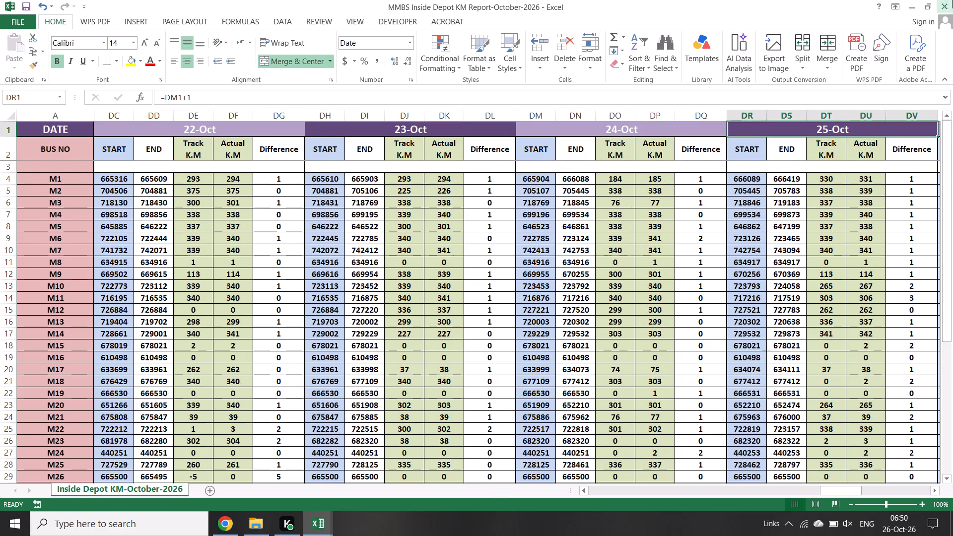
# Select the 25-Oct date heading on the DAILY KM TRVL. sheet.
pyautogui.scroll(6, 870, 206)
pyautogui.click(845, 126)
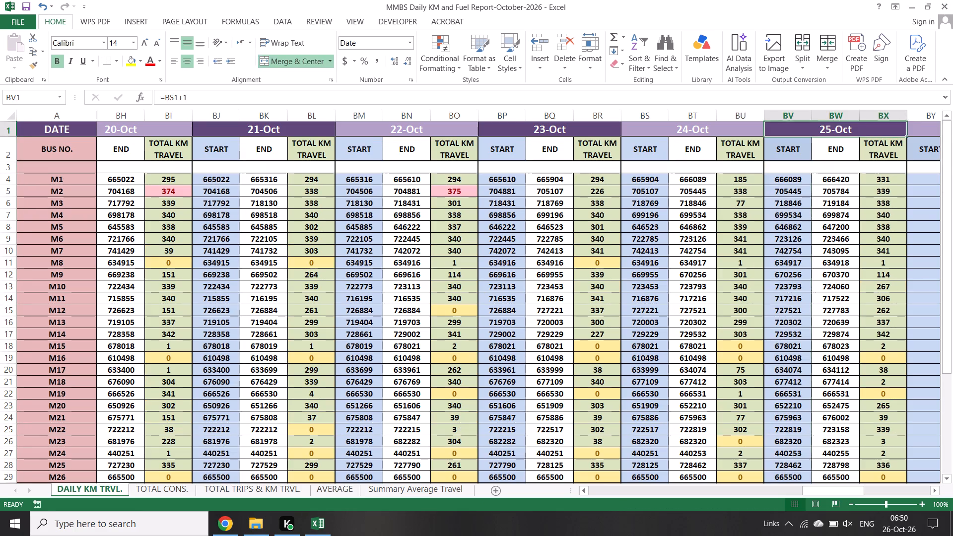
# Open the MMBS Daily Operations Summary Report-October-2026 workbook from its folder.
pyautogui.hotkey('alt', 'Tab')
pyautogui.doubleClick(177, 110)
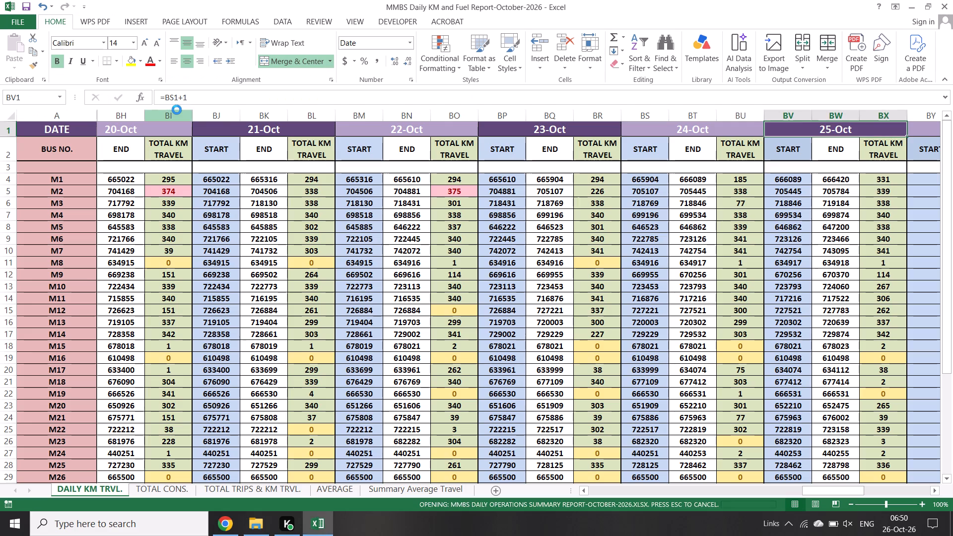
# In the 25-10-26 row, enter 348 realized trips, 348 total trips and 25 buses utilized.
pyautogui.scroll(-4, 283, 388)
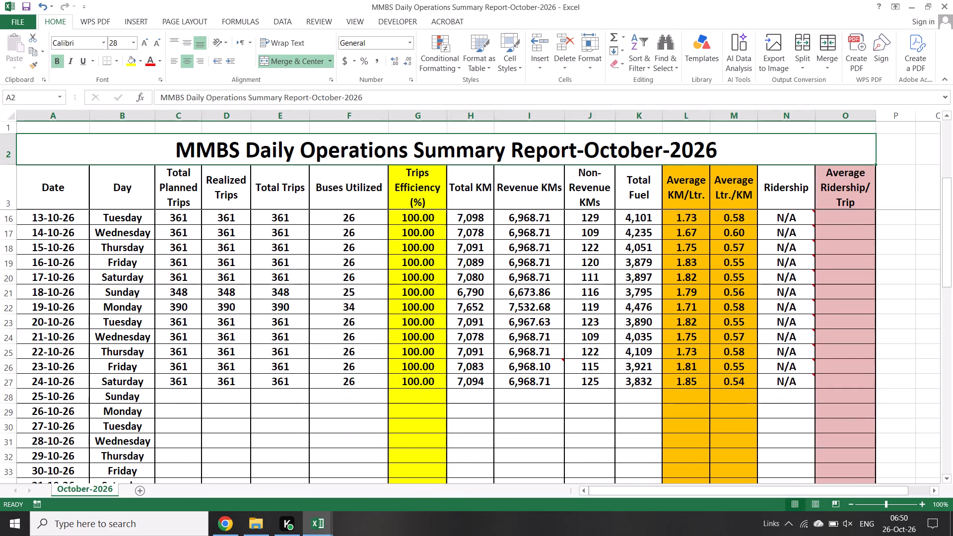
pyautogui.click(235, 390)
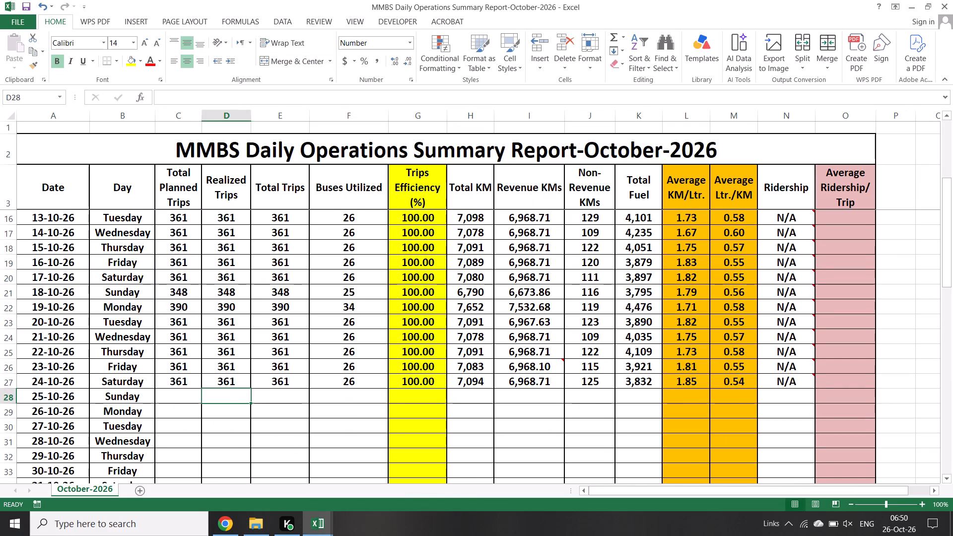
pyautogui.write('348')
pyautogui.press('Right')
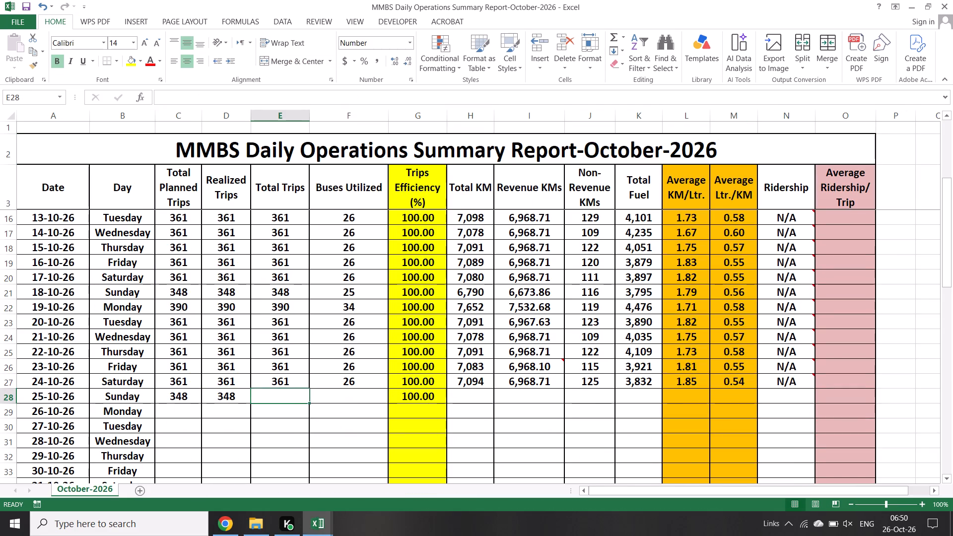
pyautogui.write('348')
pyautogui.press('Right')
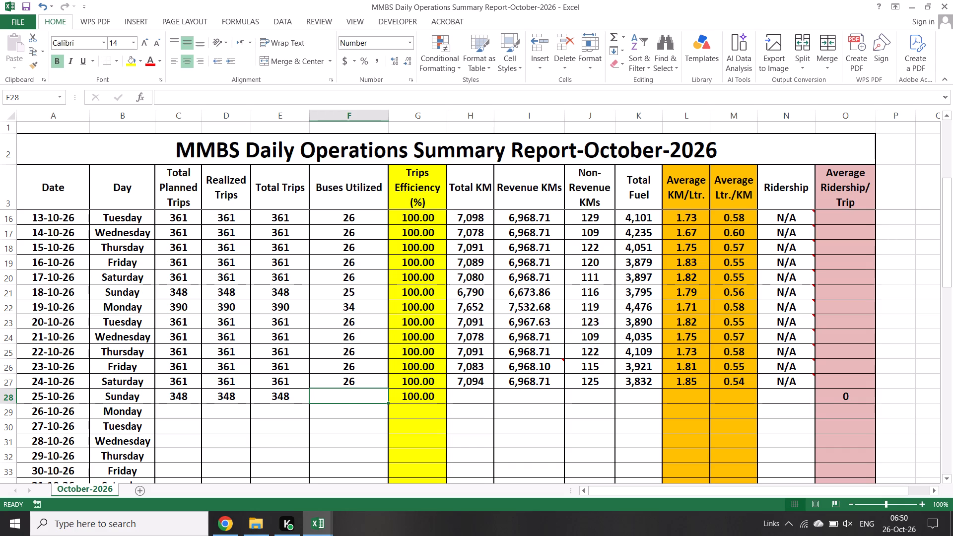
pyautogui.write('25')
pyautogui.press('Return')
# Copy the 25-Oct total KM travel, 6801, from the Daily KM and Fuel report into the summary's 25-10-26 Total KM as a value.
pyautogui.click(477, 396)
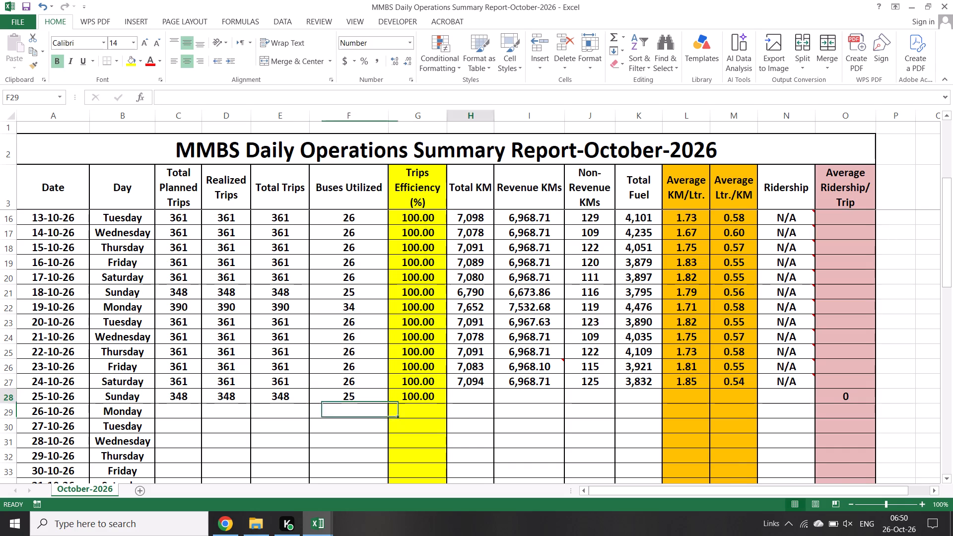
pyautogui.hotkey('alt', 'Tab')
pyautogui.scroll(-6, 829, 374)
pyautogui.click(876, 384)
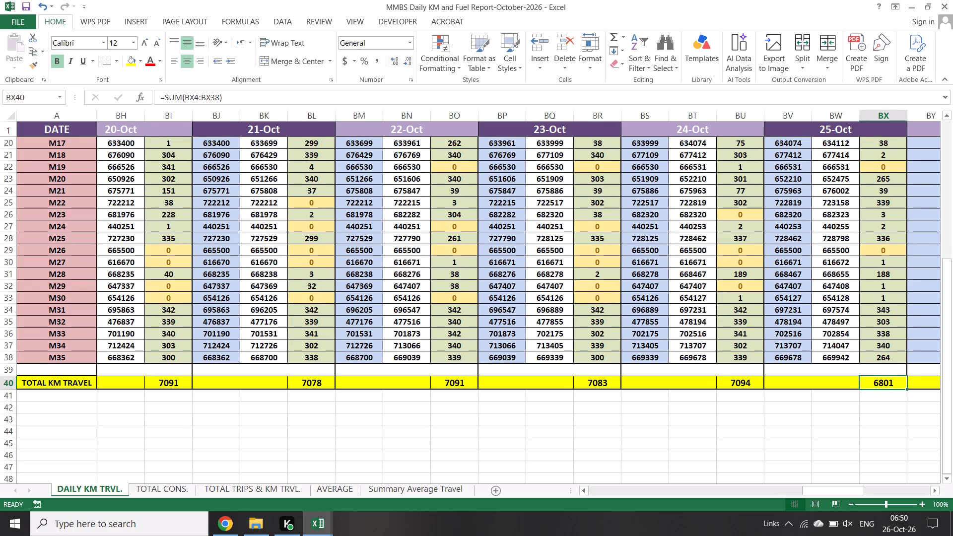
pyautogui.hotkey('ctrl', 'c')
pyautogui.hotkey('alt', 'Tab')
pyautogui.rightClick(465, 397)
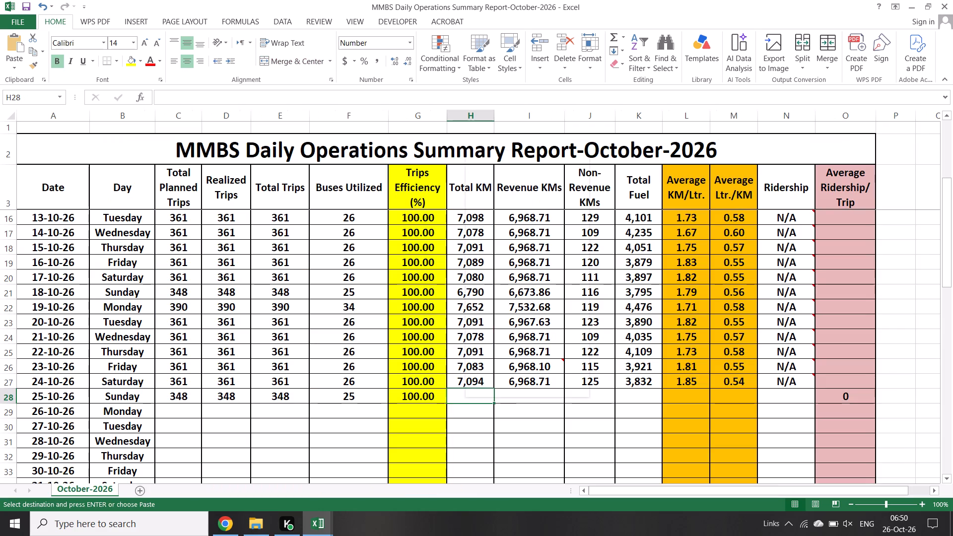
pyautogui.click(516, 198)
pyautogui.press('Escape')
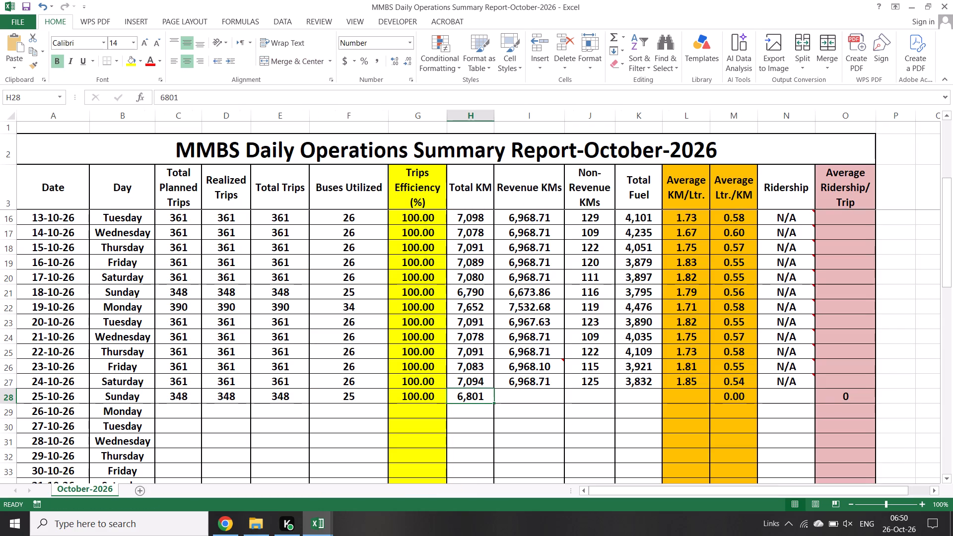
# Copy the Revenue KMs 6,673.86 from Sunday 18-10-26 into the 25-10-26 row.
pyautogui.click(528, 390)
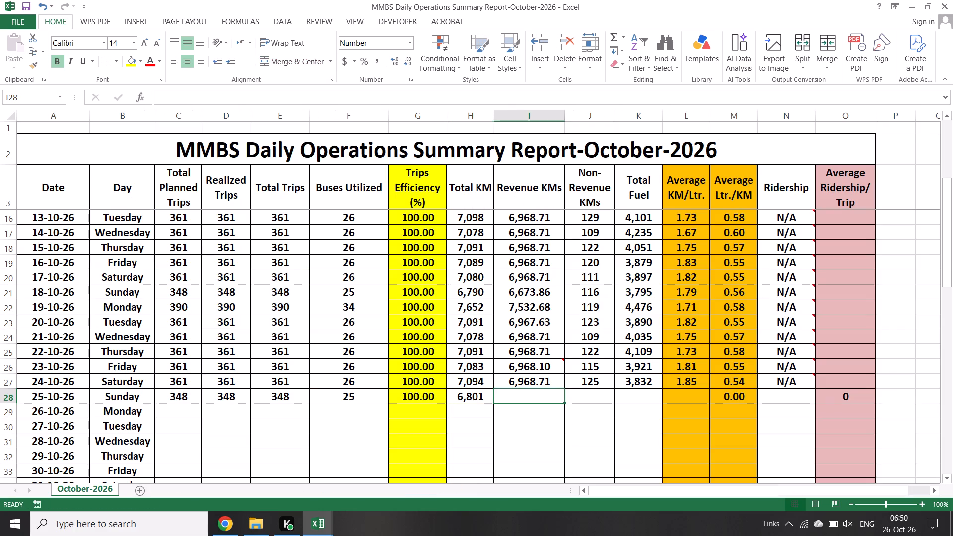
pyautogui.click(517, 290)
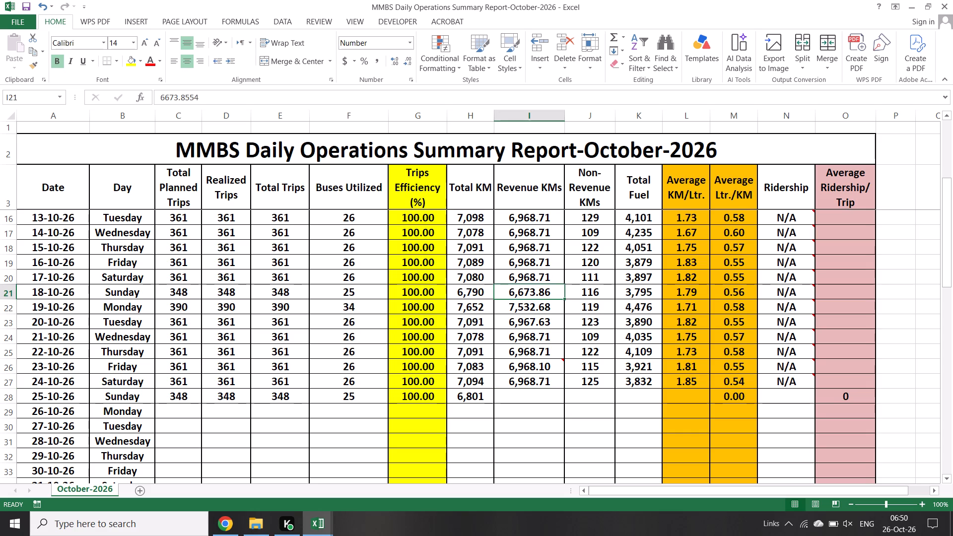
pyautogui.hotkey('ctrl', 'c')
pyautogui.click(528, 392)
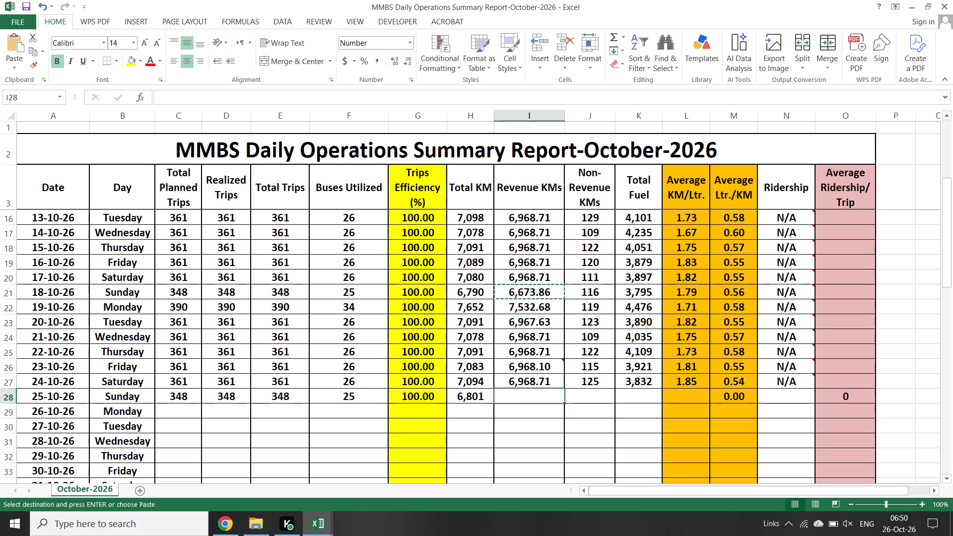
pyautogui.hotkey('ctrl', 'v')
# Compare the rows of the earlier Sundays 04-10-26, 11-10-26 and 18-10-26.
pyautogui.scroll(2, 521, 403)
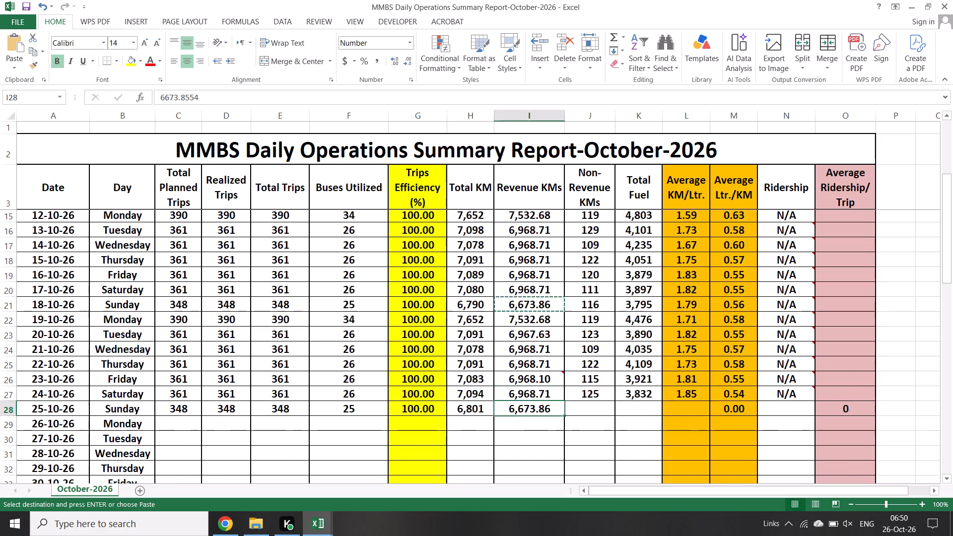
pyautogui.scroll(9, 521, 403)
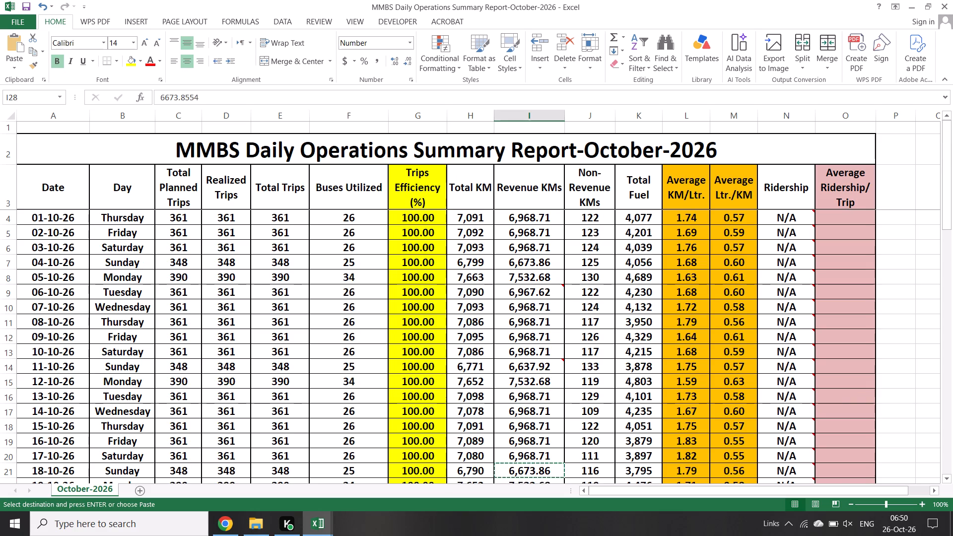
pyautogui.click(1, 265)
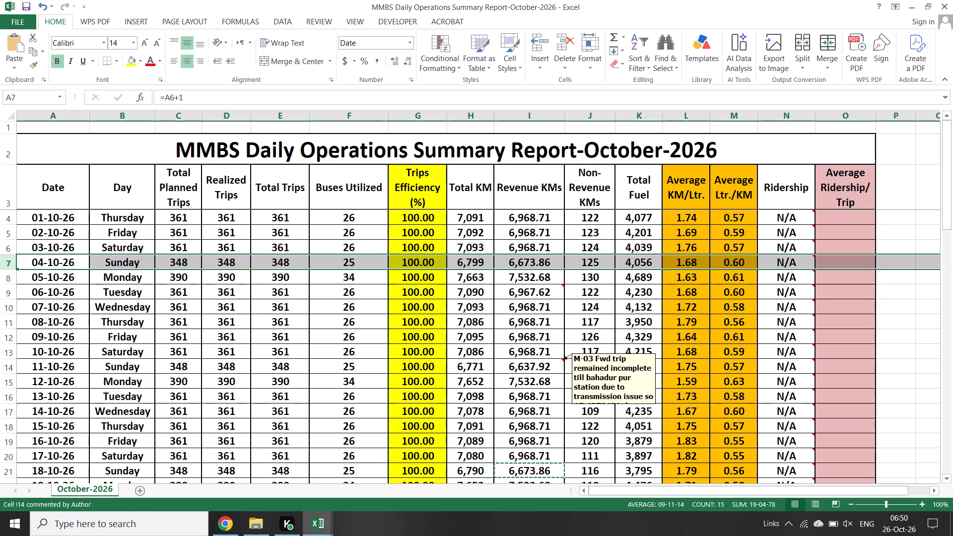
pyautogui.click(6, 364)
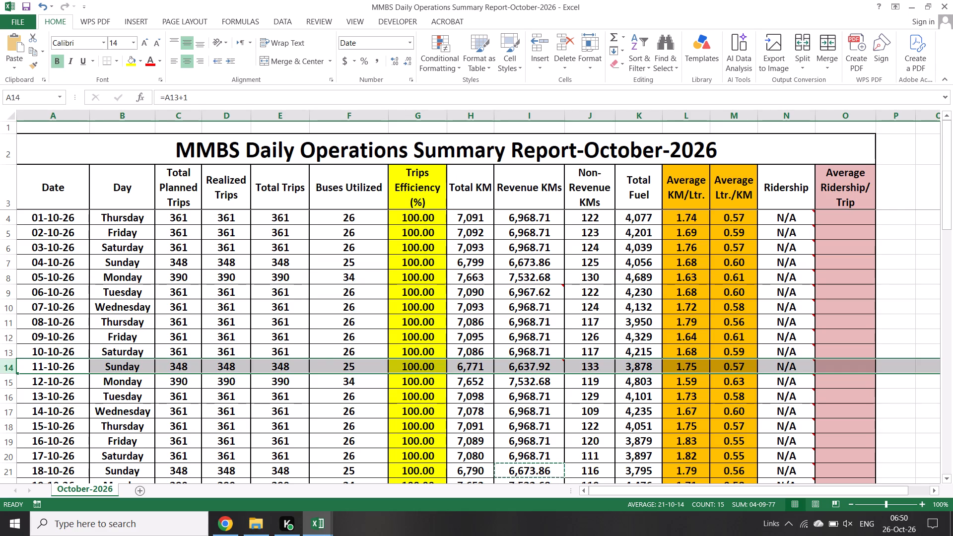
pyautogui.scroll(-2, 515, 404)
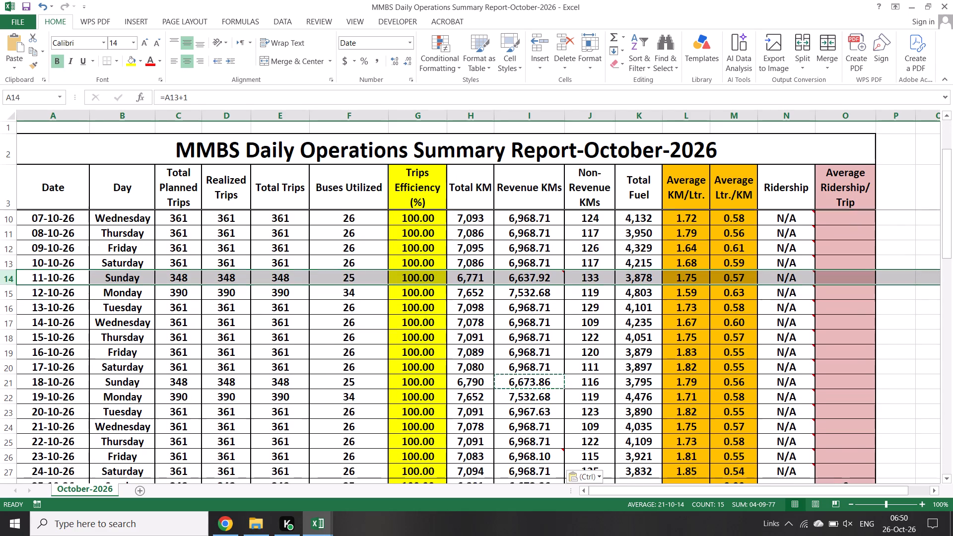
pyautogui.click(3, 383)
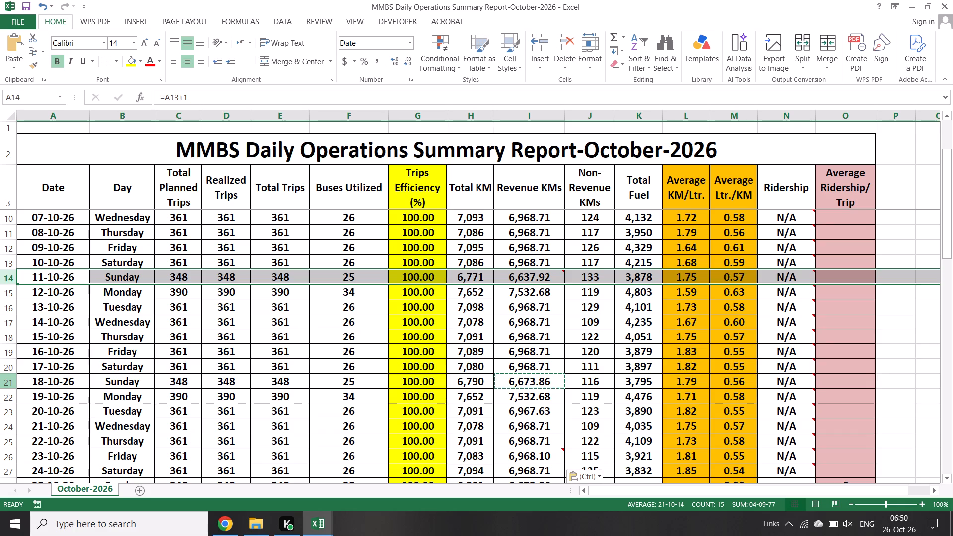
pyautogui.scroll(-2, 631, 400)
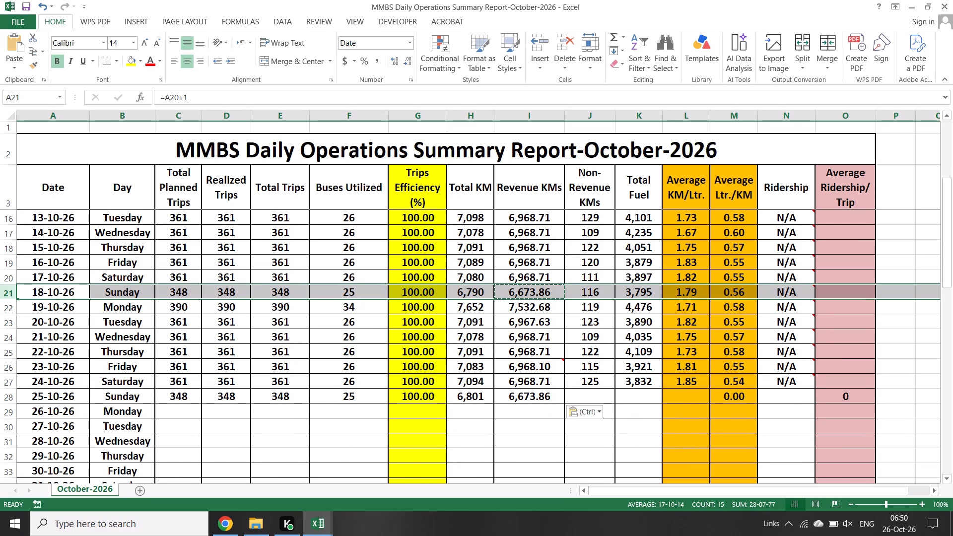
# Fill the Non-Revenue KMs formula down from 24-10-26 into the 25-10-26 row.
pyautogui.click(605, 398)
pyautogui.click(607, 400)
pyautogui.hotkey('ctrl', 'd')
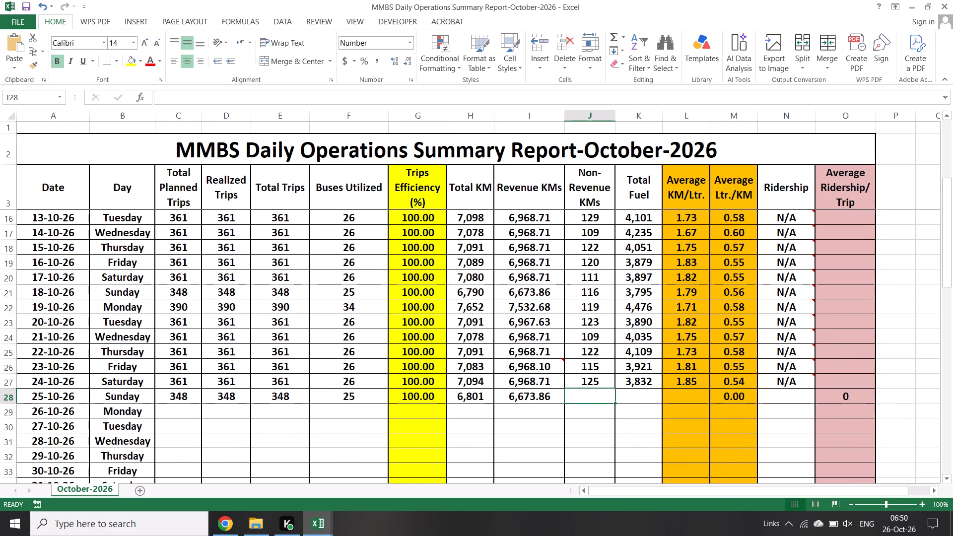
# Copy the 25-Oct total fuel consumption, 3445, from the TOTAL CONS. sheet into the summary's 25-10-26 Total Fuel as a value.
pyautogui.click(656, 398)
pyautogui.hotkey('alt', 'Tab')
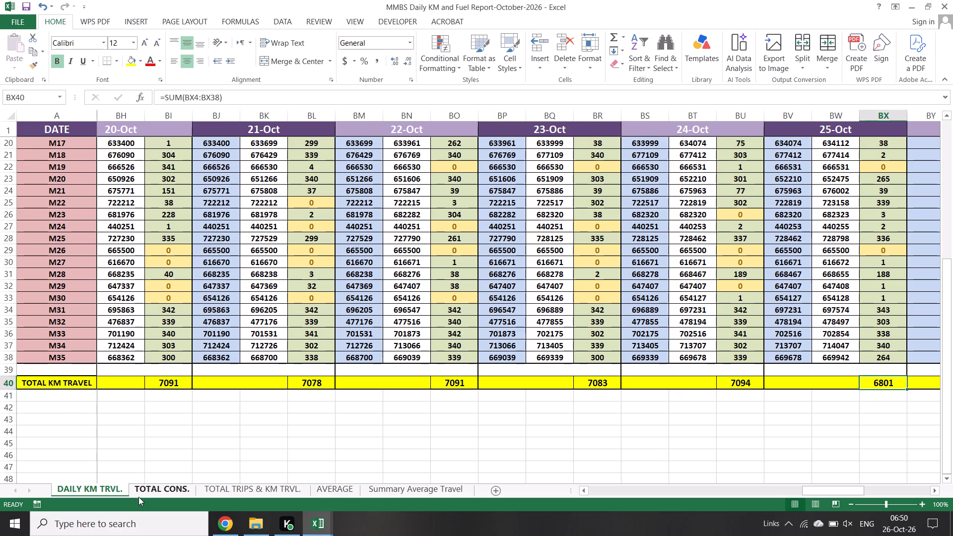
pyautogui.click(138, 497)
pyautogui.scroll(-6, 815, 340)
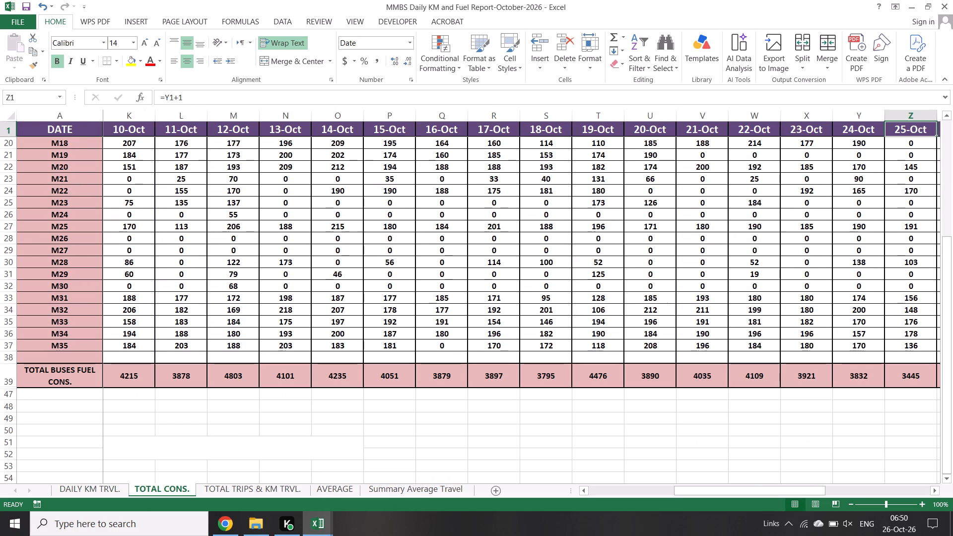
pyautogui.click(917, 377)
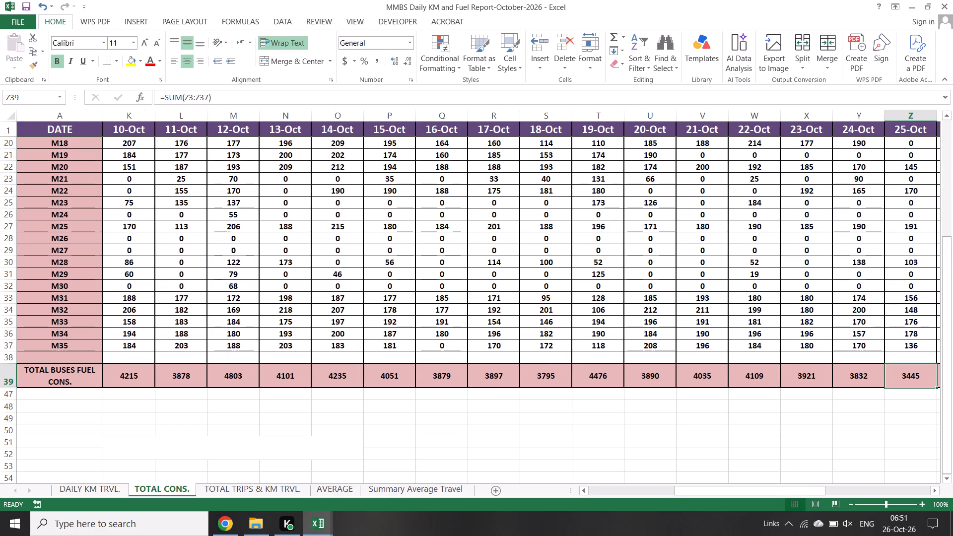
pyautogui.hotkey('ctrl', 'c')
pyautogui.hotkey('alt', 'Tab')
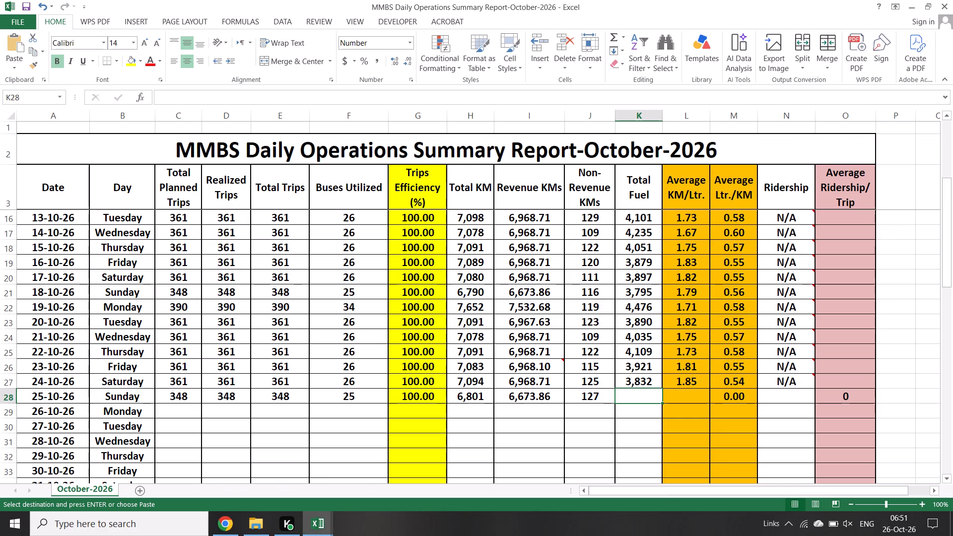
pyautogui.rightClick(631, 398)
pyautogui.click(675, 207)
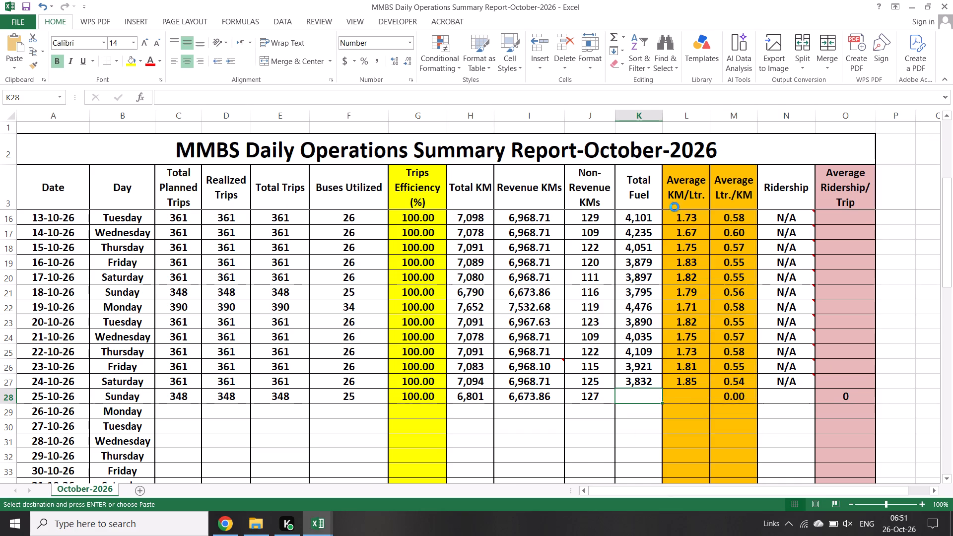
pyautogui.press('Escape')
# Copy the N/A Ridership entry with its comment from 24-10-26 into the 25-10-26 row.
pyautogui.click(779, 398)
pyautogui.click(781, 383)
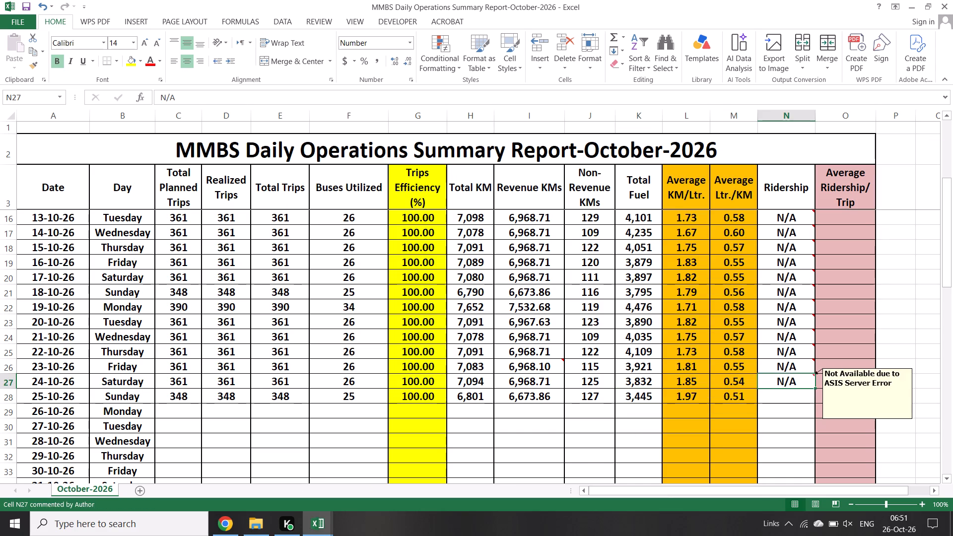
pyautogui.hotkey('ctrl', 'c')
pyautogui.click(787, 390)
pyautogui.click(785, 398)
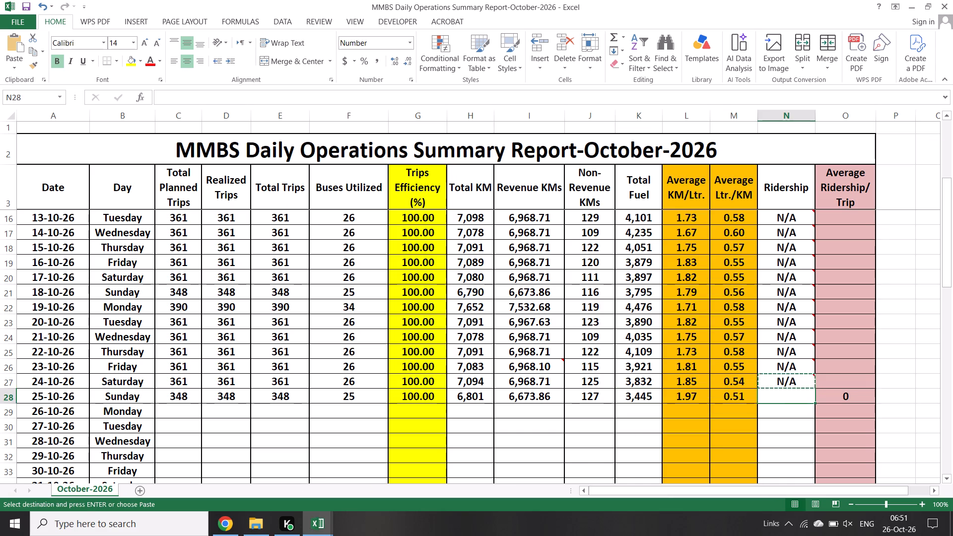
pyautogui.hotkey('ctrl', 'v')
pyautogui.press('Escape')
pyautogui.press('Escape')
pyautogui.press('Escape')
pyautogui.press('Escape')
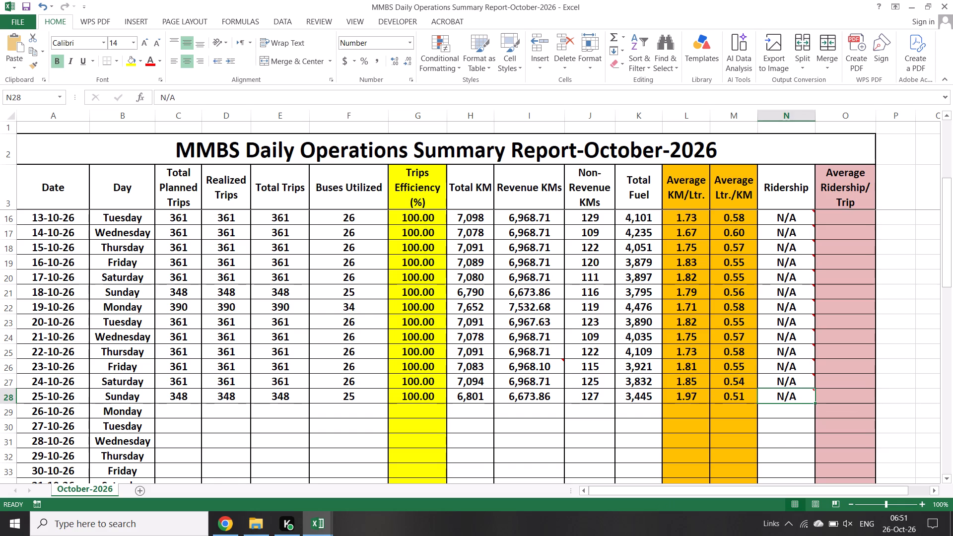
# Select the report title, return to the top of the sheet and save the Daily Operations Summary Report.
pyautogui.click(633, 434)
pyautogui.click(497, 155)
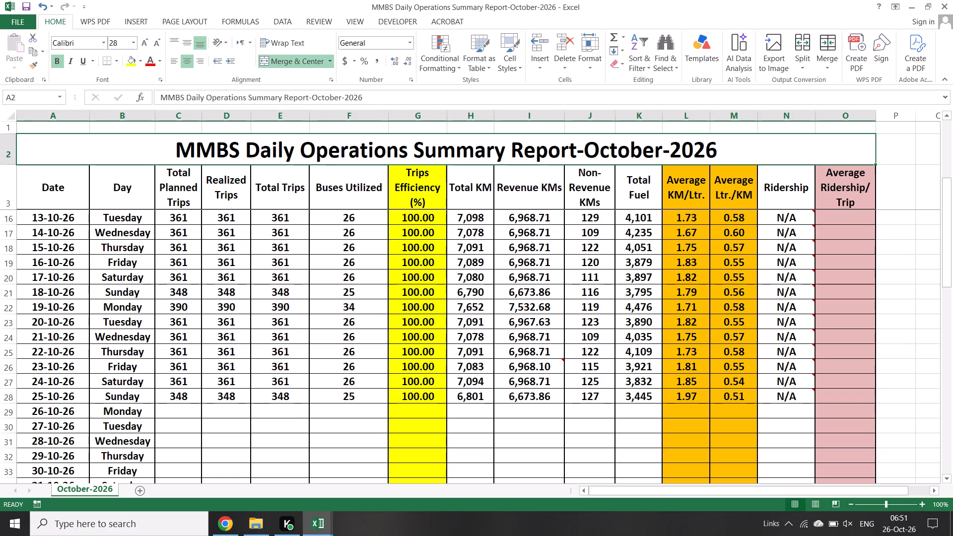
pyautogui.scroll(13, 446, 323)
pyautogui.hotkey('ctrl', 's')
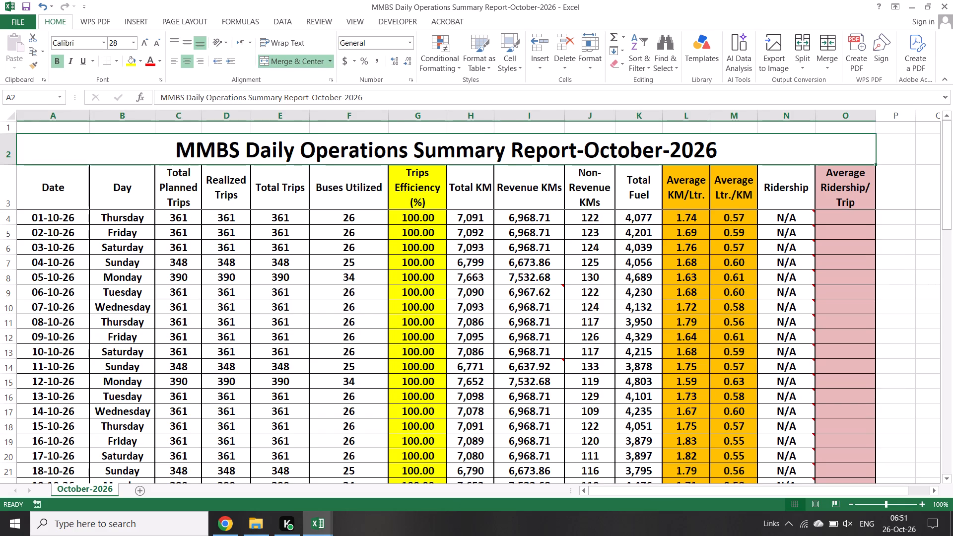
# Check the summary's latest rows down to the TOTAL and AVERAGE rows.
pyautogui.scroll(-5, 447, 342)
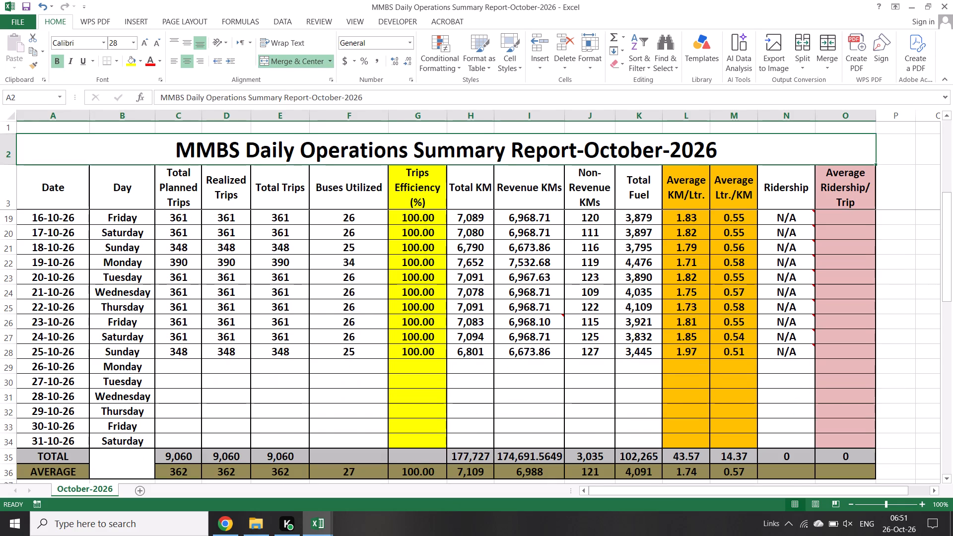
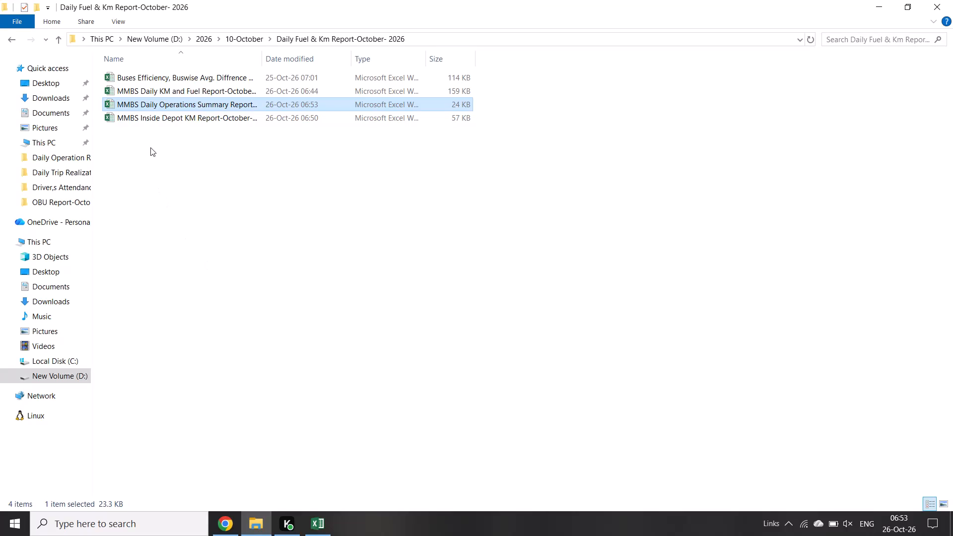
# Bring up the MMBS Inside Depot KM Report workbook and close it.
pyautogui.doubleClick(171, 114)
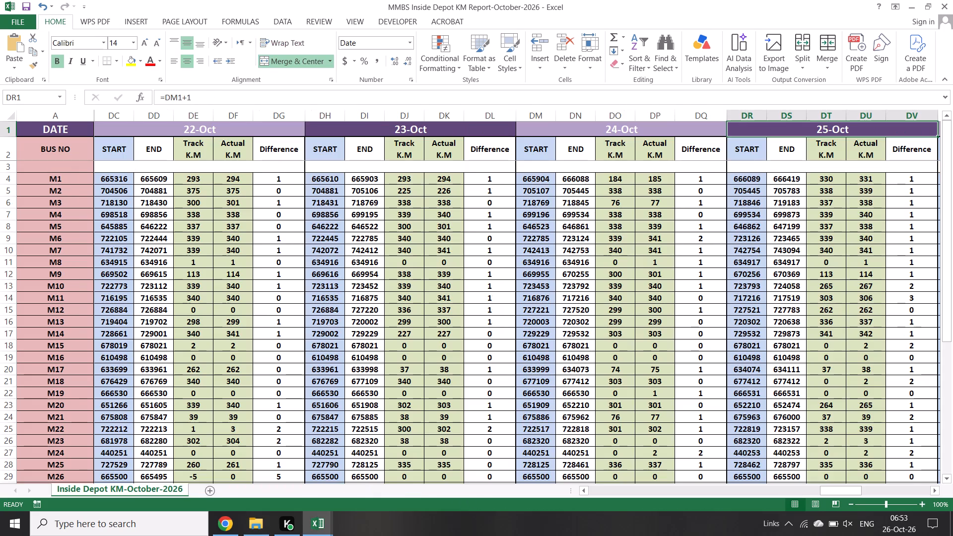
pyautogui.click(952, 0)
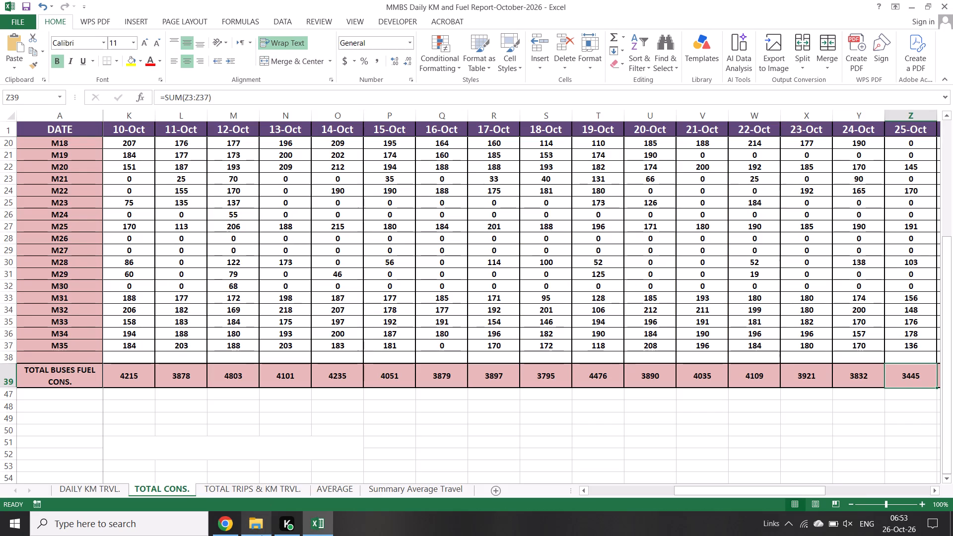
# Open the Buses Efficiency, Buswise Avg. Diffrence workbook and bring up the 25-Oct columns on the Buswise Efficiency Oct-26vs25 sheet.
pyautogui.click(262, 535)
pyautogui.doubleClick(203, 77)
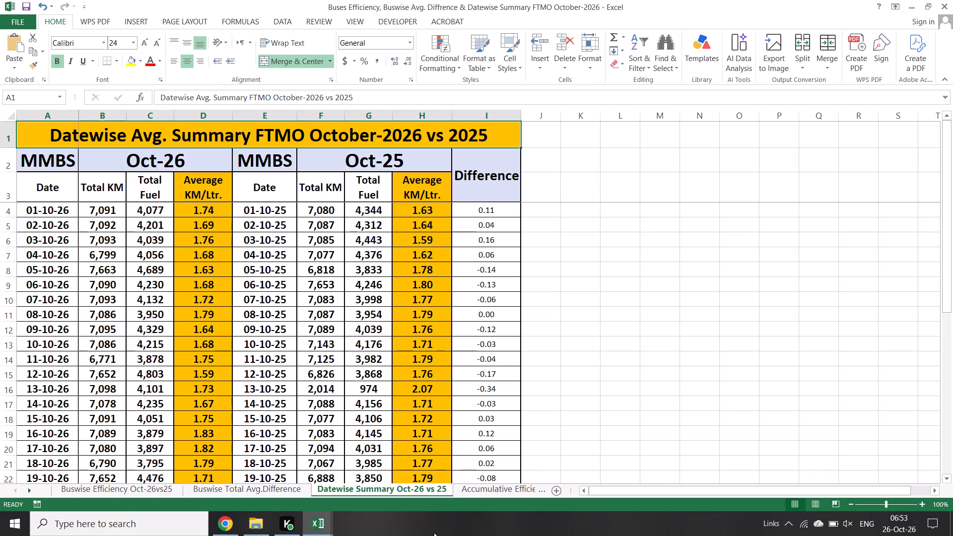
pyautogui.click(87, 491)
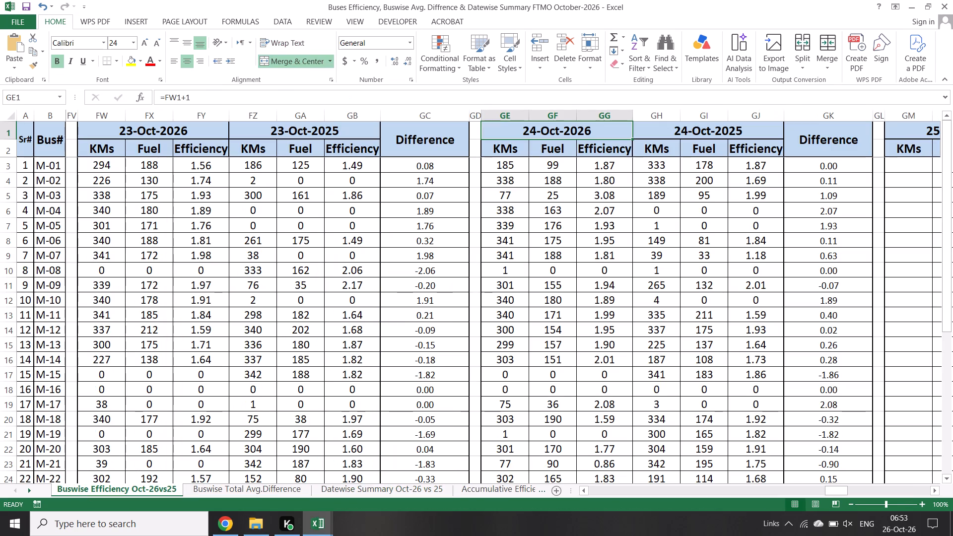
pyautogui.tripleClick(933, 492)
pyautogui.tripleClick(933, 492)
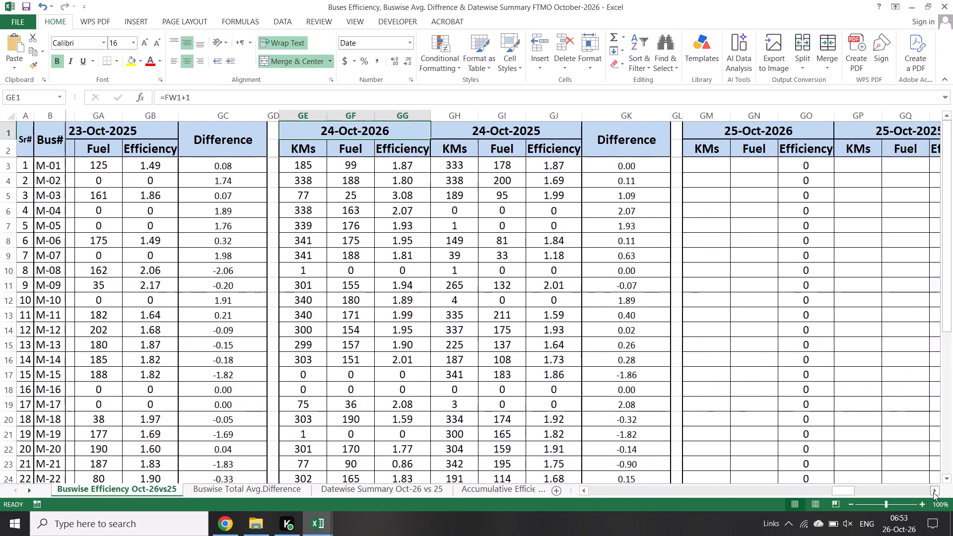
pyautogui.click(933, 492)
pyautogui.click(253, 524)
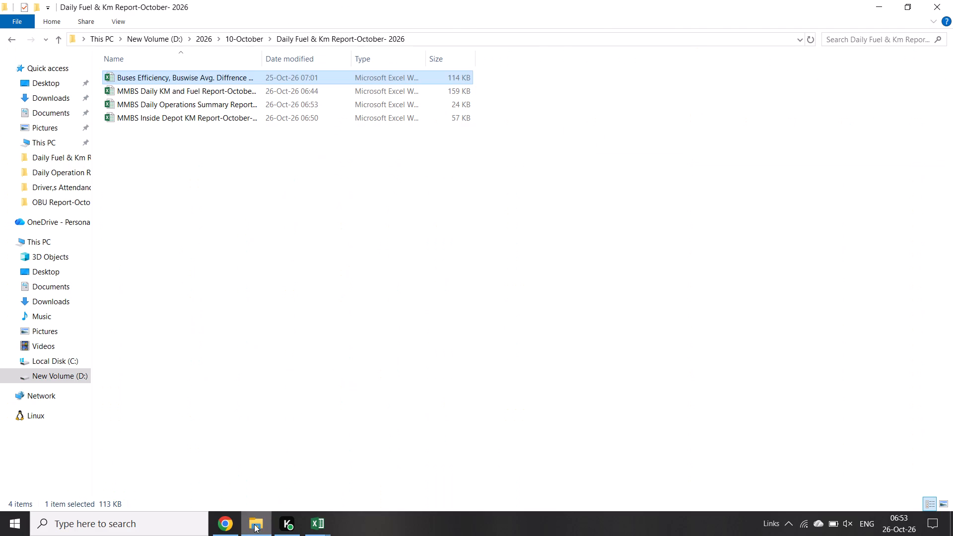
pyautogui.click(310, 525)
pyautogui.click(357, 464)
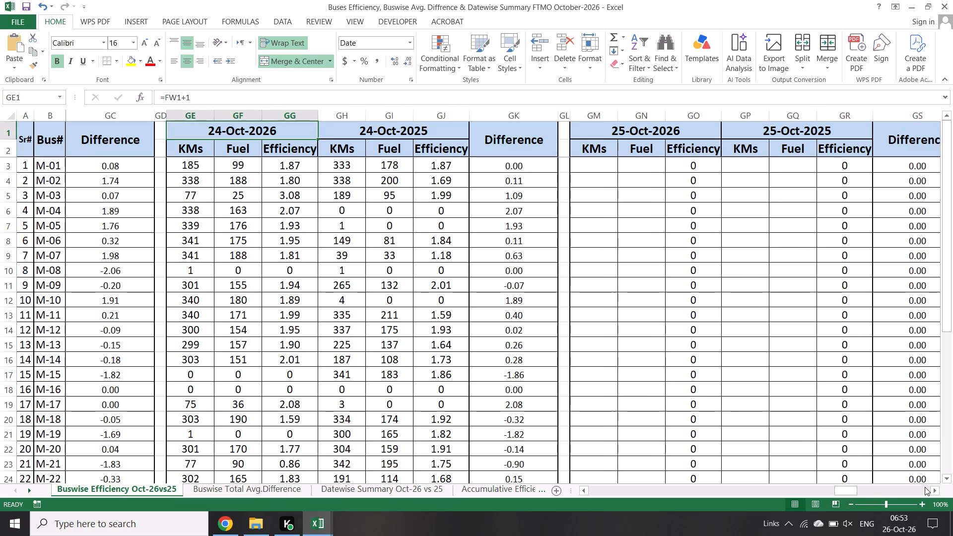
pyautogui.click(939, 490)
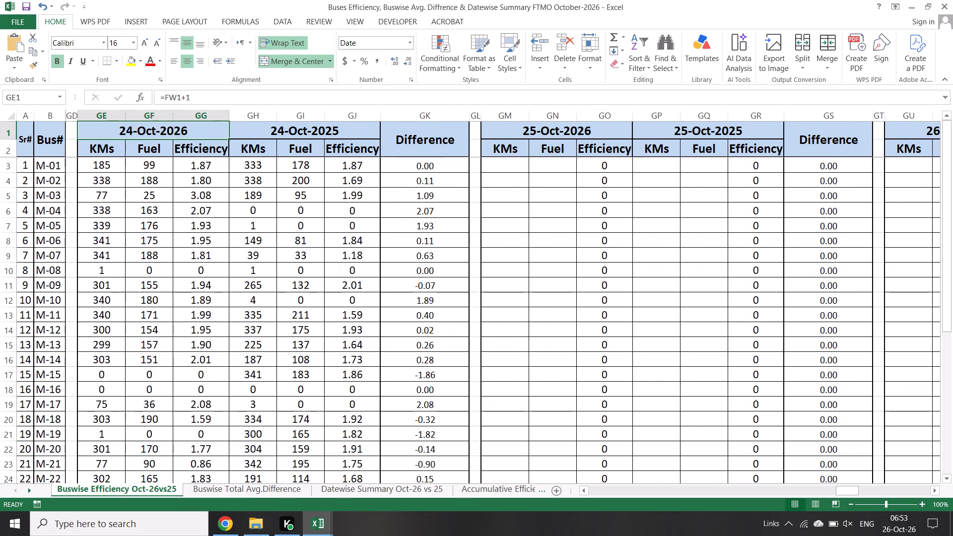
# Copy the 25-Oct fuel figures for M1 to M35 from the TOTAL CONS. sheet into the 25-Oct-2026 Fuel column as values.
pyautogui.click(516, 170)
pyautogui.hotkey('alt', 'Tab')
pyautogui.hotkey('alt', 'Tab')
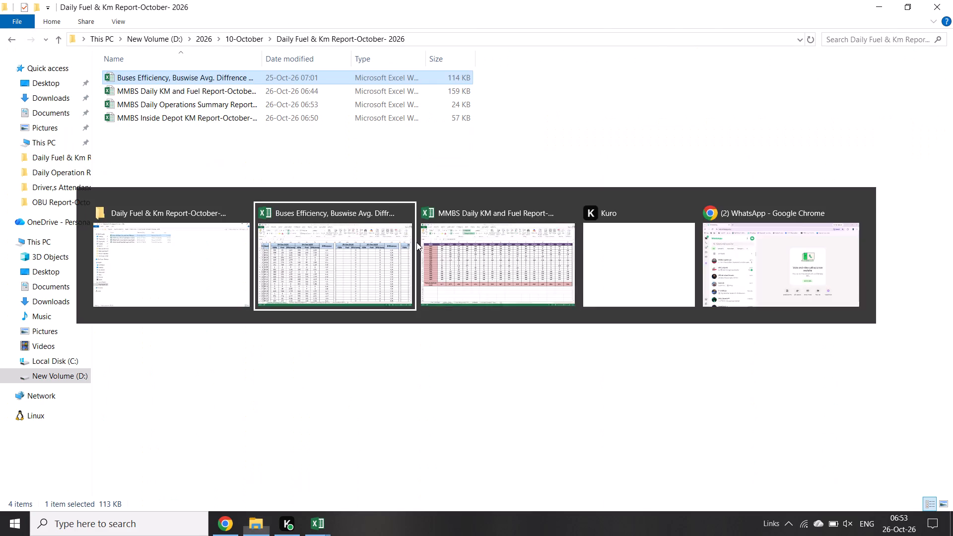
pyautogui.click(323, 522)
pyautogui.click(254, 473)
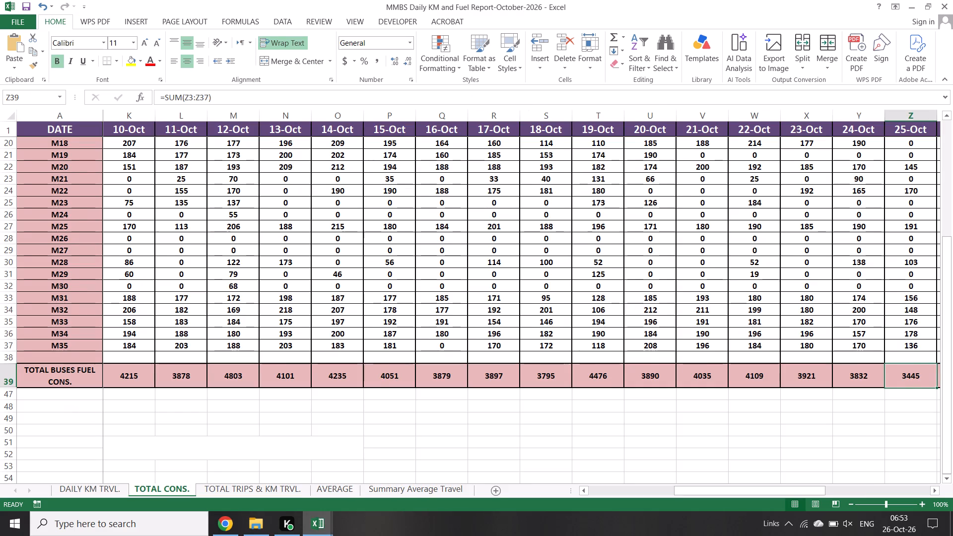
pyautogui.scroll(13, 790, 306)
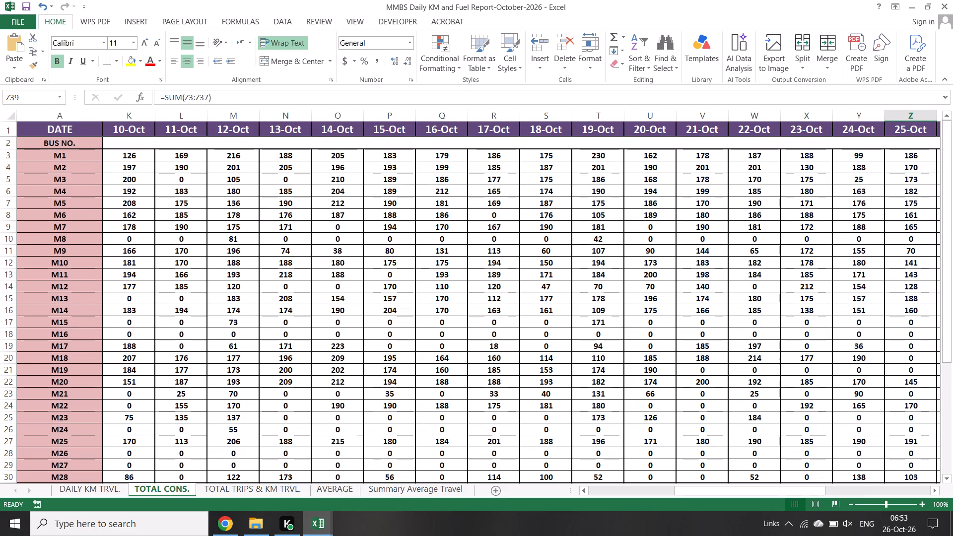
pyautogui.tripleClick(934, 493)
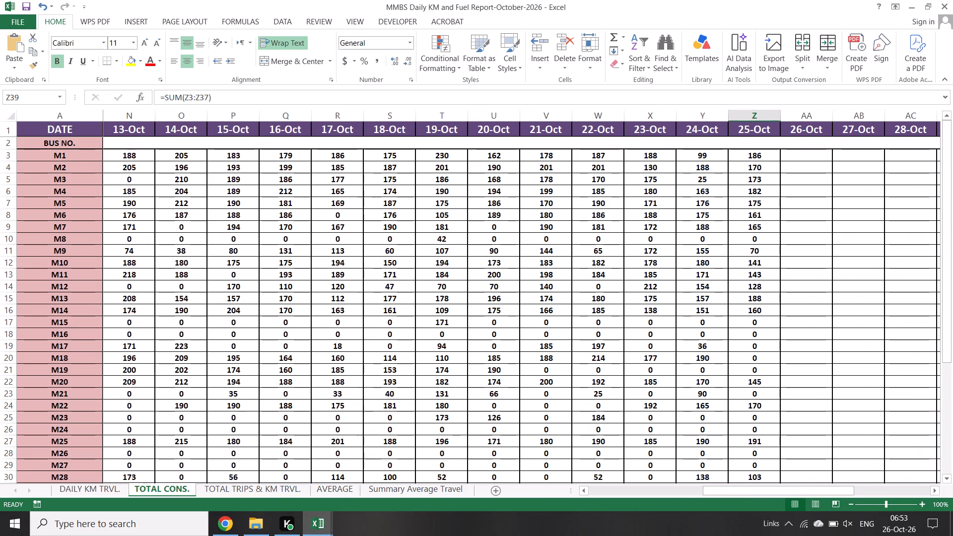
pyautogui.click(762, 154)
pyautogui.hotkey('ctrl', 'shift', 'Down')
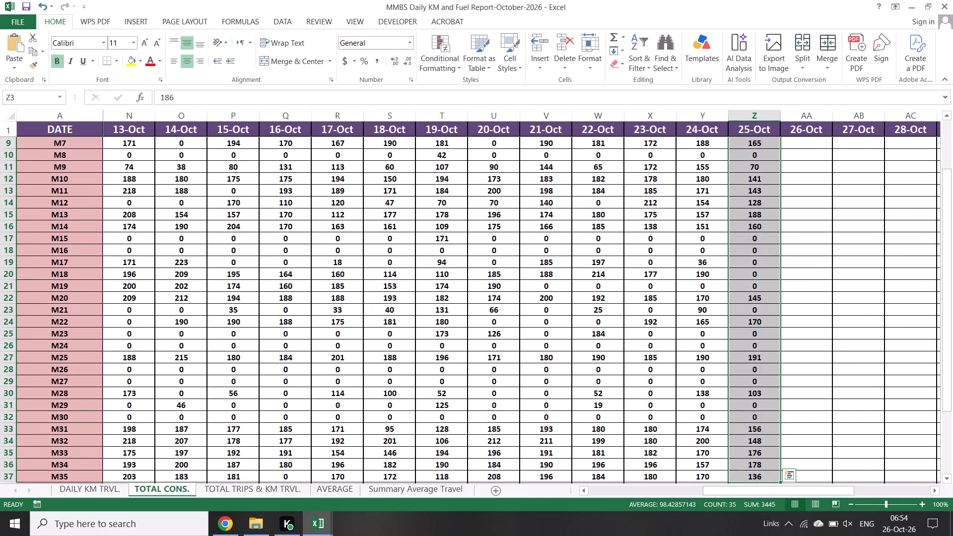
pyautogui.hotkey('ctrl', 'c')
pyautogui.hotkey('alt', 'Tab')
pyautogui.click(542, 167)
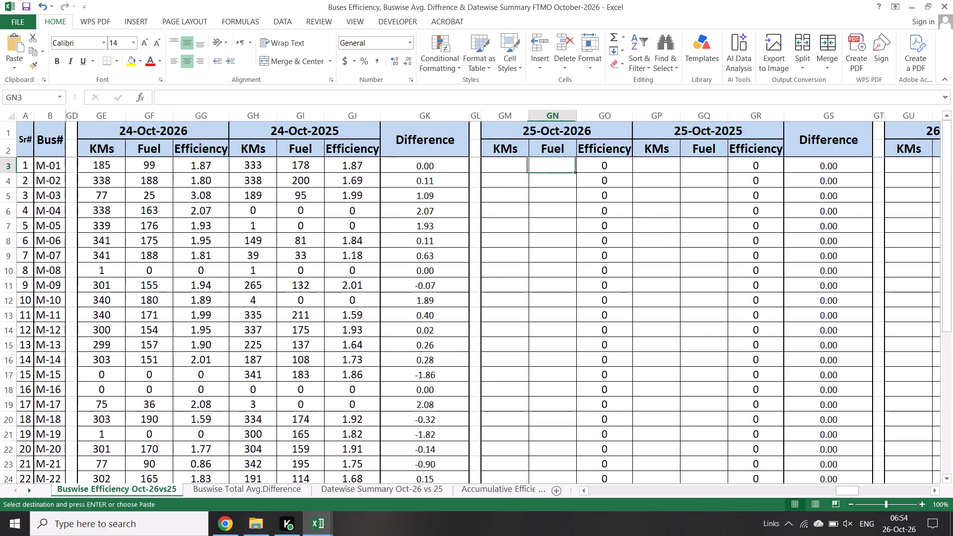
pyautogui.rightClick(542, 167)
pyautogui.click(589, 216)
# Copy the 25-Oct TOTAL KM TRAVEL figures for M1 to M35 from DAILY KM TRVL. into the 25-Oct-2026 KMs column as values.
pyautogui.click(516, 166)
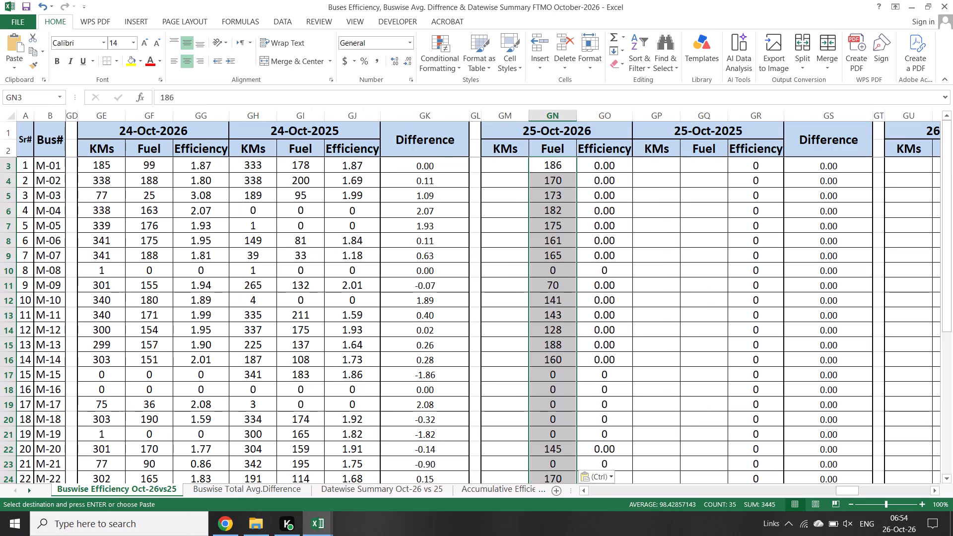
pyautogui.hotkey('alt', 'Tab')
pyautogui.click(79, 494)
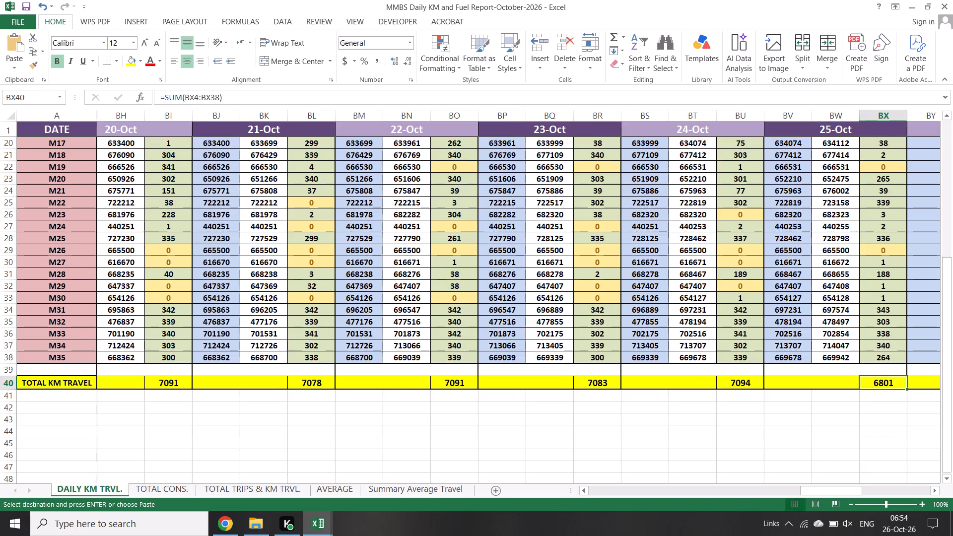
pyautogui.scroll(12, 818, 217)
pyautogui.click(880, 172)
pyautogui.click(880, 178)
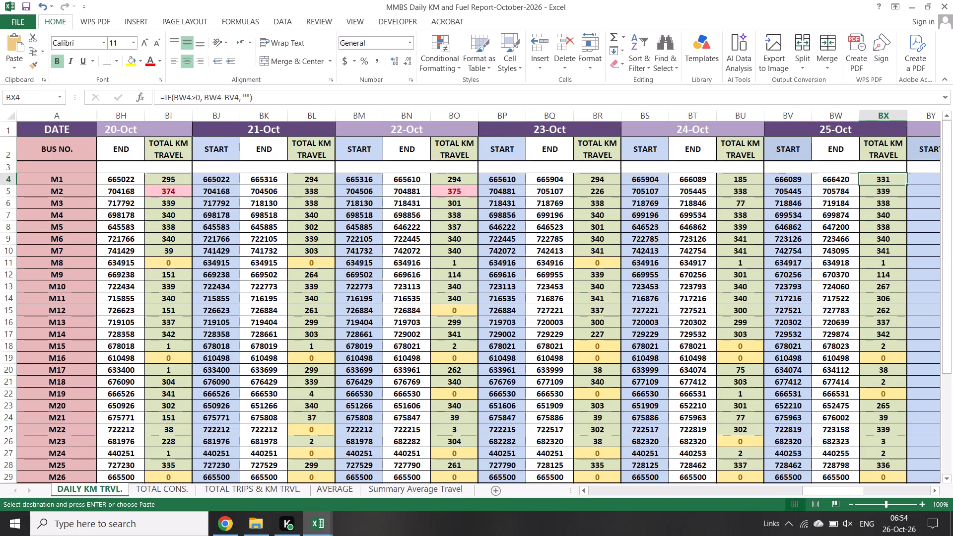
pyautogui.scroll(6, 789, 261)
pyautogui.hotkey('ctrl', 'shift', 'Down')
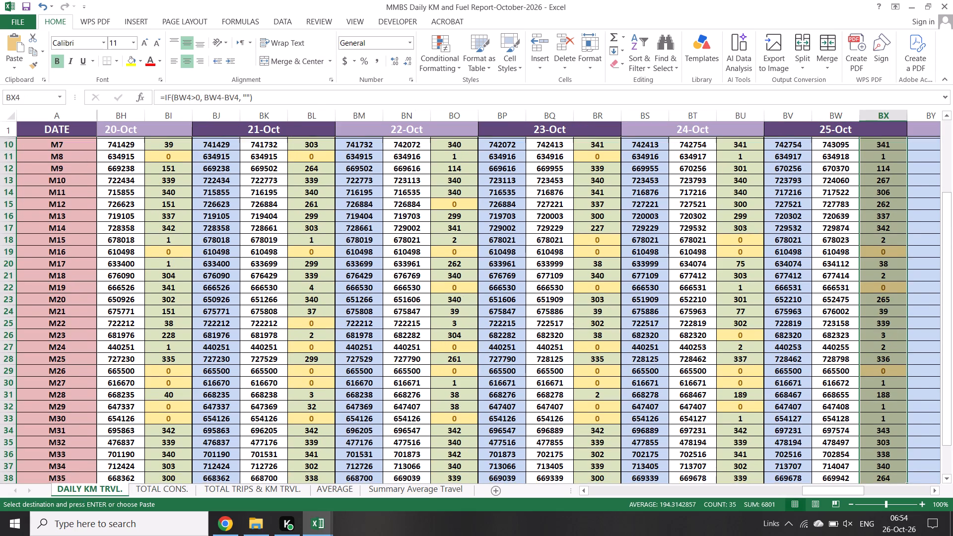
pyautogui.hotkey('ctrl', 'c')
pyautogui.hotkey('alt', 'Tab')
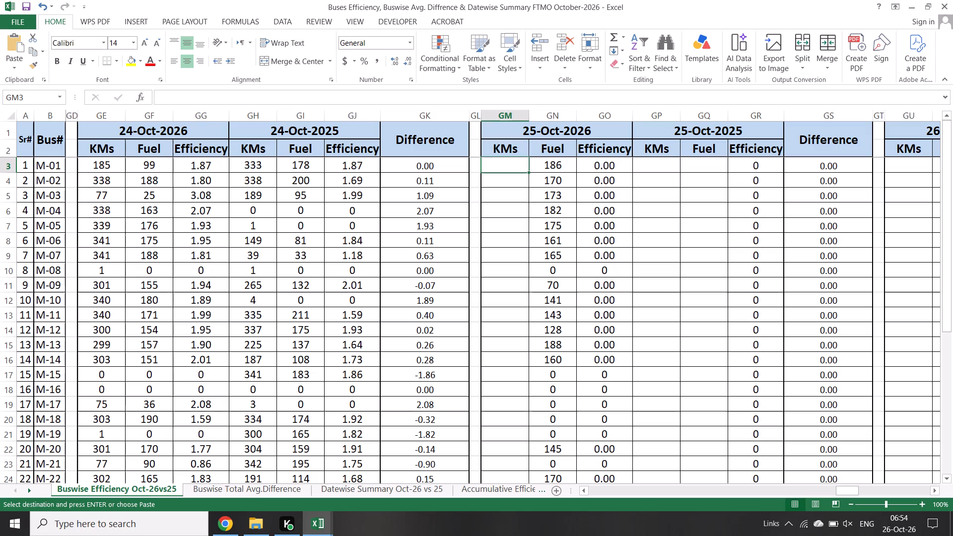
pyautogui.rightClick(513, 168)
pyautogui.click(559, 224)
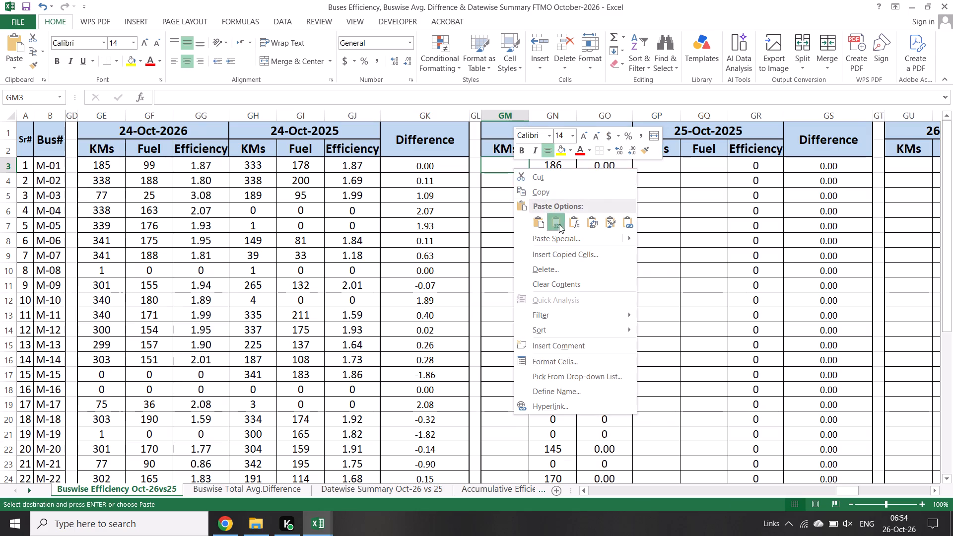
pyautogui.click(654, 165)
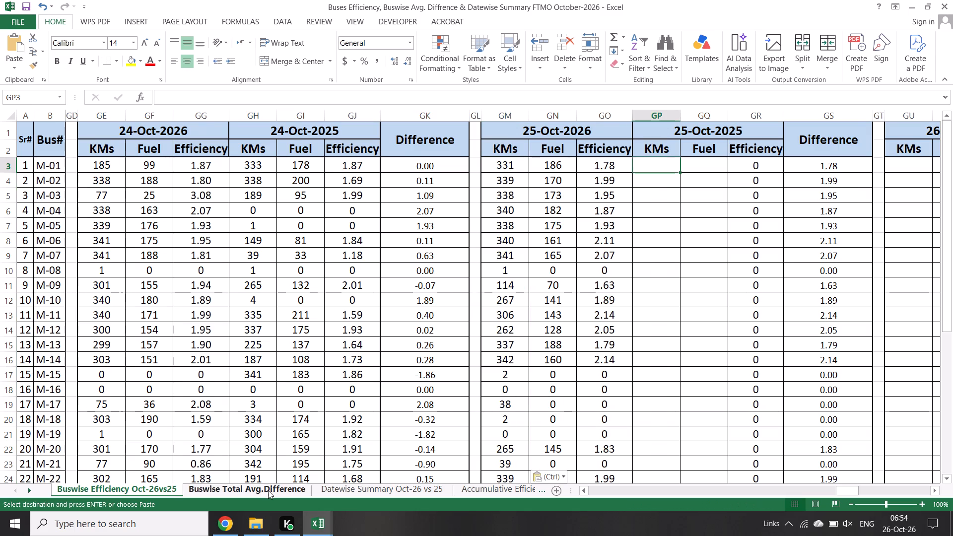
# Enter the date 25-10-2026 below 24-10-26 in the Oct-26 block of the Datewise Summary Oct-26 vs 25 sheet.
pyautogui.click(268, 490)
pyautogui.scroll(4, 144, 241)
pyautogui.click(351, 485)
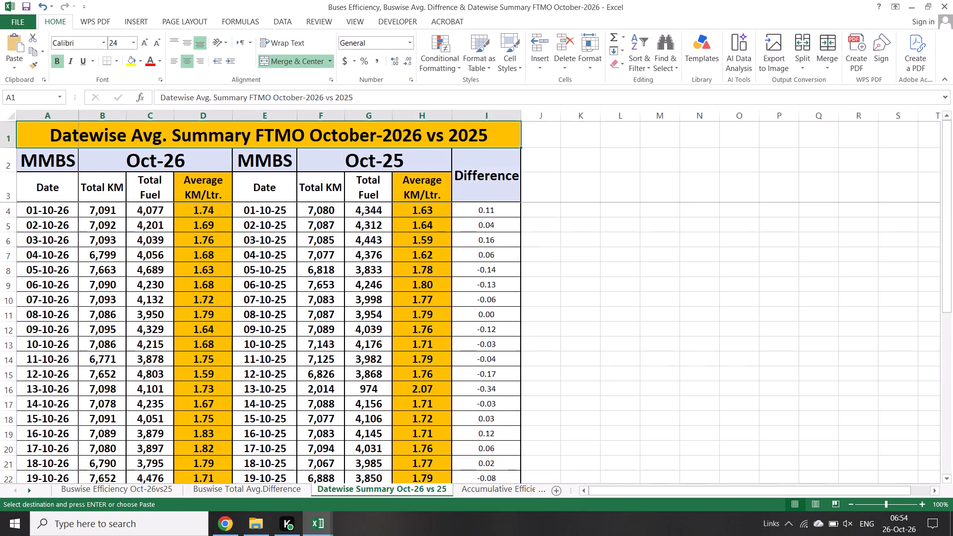
pyautogui.scroll(5, 423, 287)
pyautogui.scroll(-4, 419, 293)
pyautogui.click(41, 382)
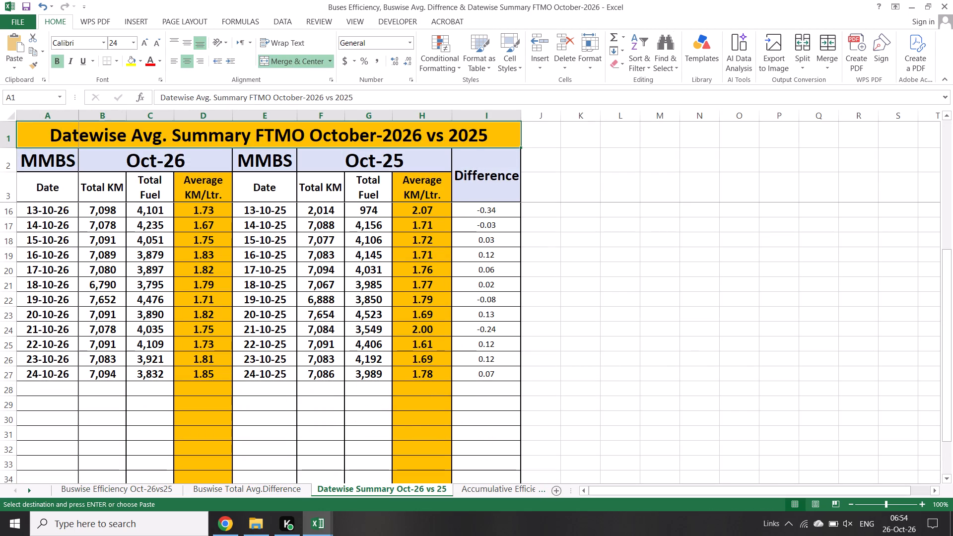
pyautogui.write('25-10-2026')
pyautogui.press('Right')
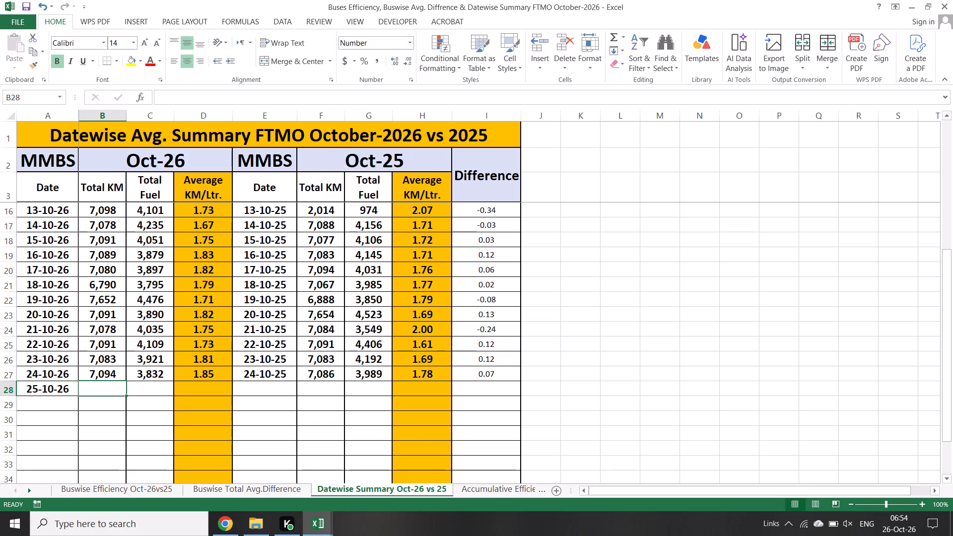
# Copy the 25-Oct total KM travel, 6801, from the DAILY KM TRVL. sheet into the 25-10-26 Total KM as a value.
pyautogui.hotkey('alt', 'Tab')
pyautogui.scroll(-7, 820, 391)
pyautogui.click(882, 252)
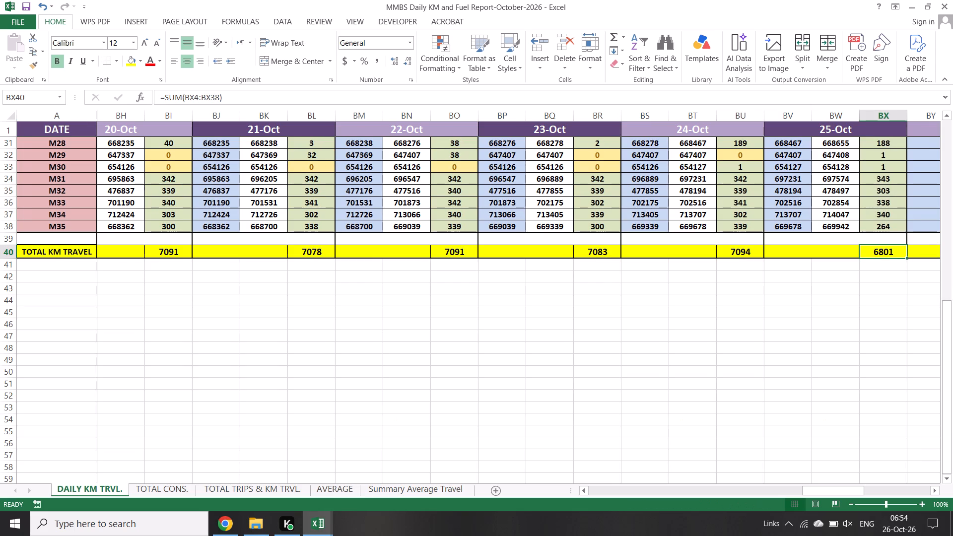
pyautogui.hotkey('ctrl', 'c')
pyautogui.hotkey('alt', 'Tab')
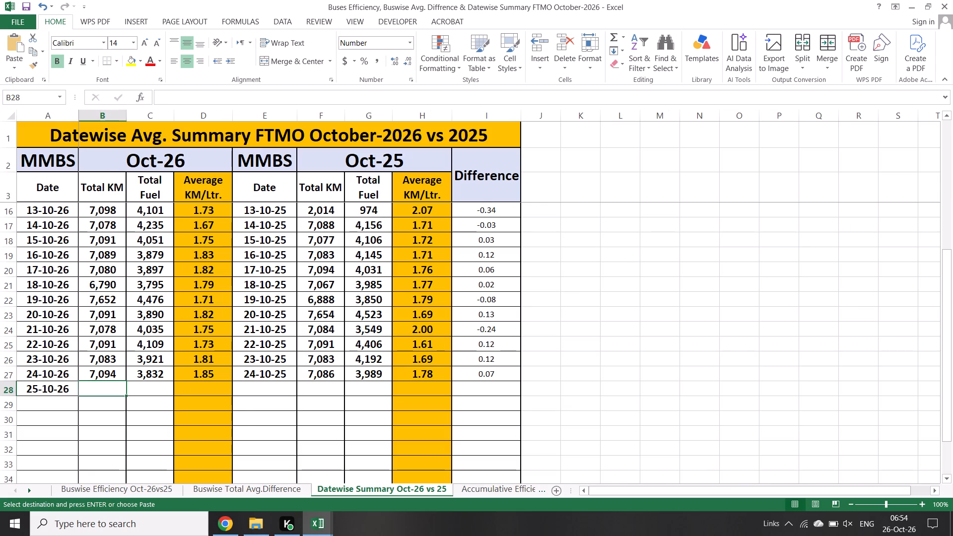
pyautogui.rightClick(99, 386)
pyautogui.click(143, 197)
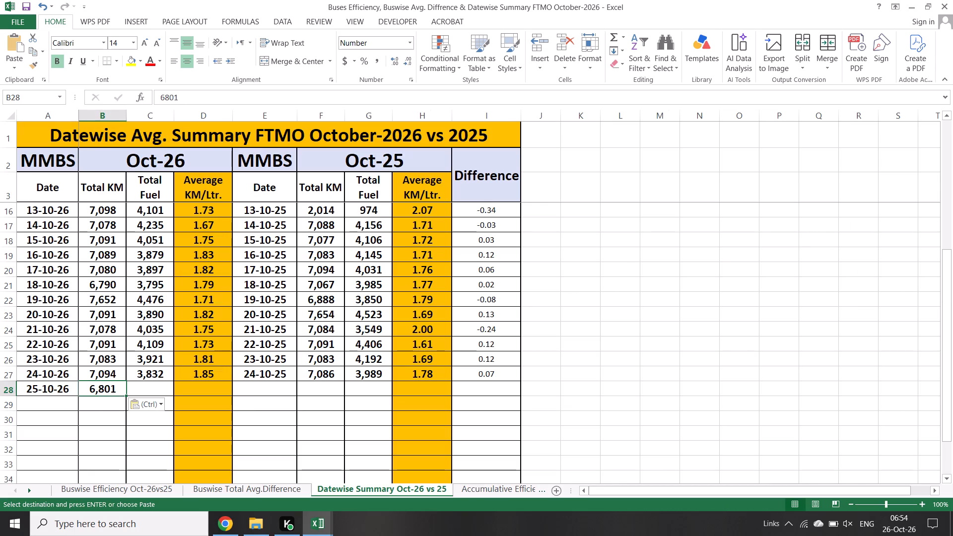
# Copy the 25-Oct total fuel consumption, 3445, from the TOTAL CONS. sheet into the 25-10-26 Total Fuel as a value.
pyautogui.click(156, 390)
pyautogui.hotkey('alt', 'Tab')
pyautogui.click(134, 493)
pyautogui.scroll(-4, 624, 304)
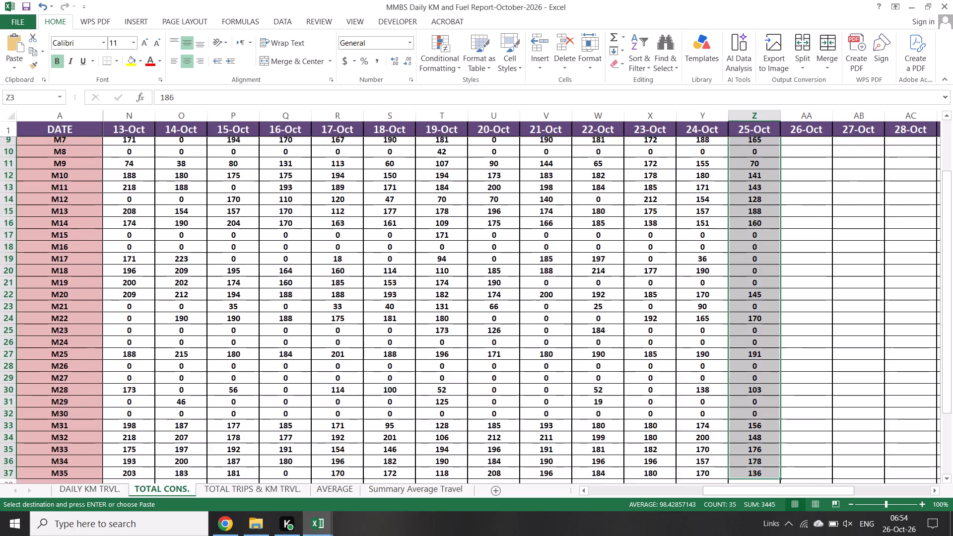
pyautogui.click(770, 362)
pyautogui.hotkey('ctrl', 'c')
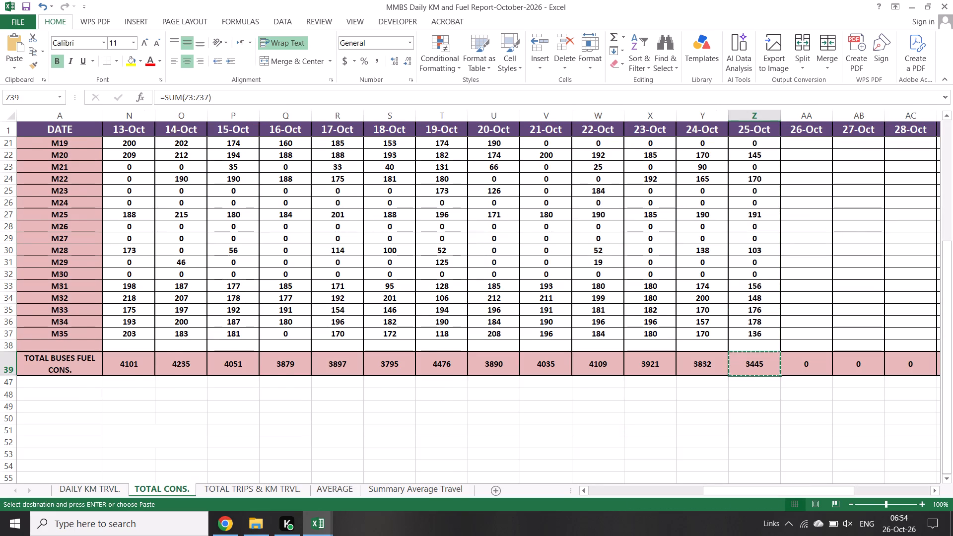
pyautogui.hotkey('alt', 'Tab')
pyautogui.rightClick(140, 392)
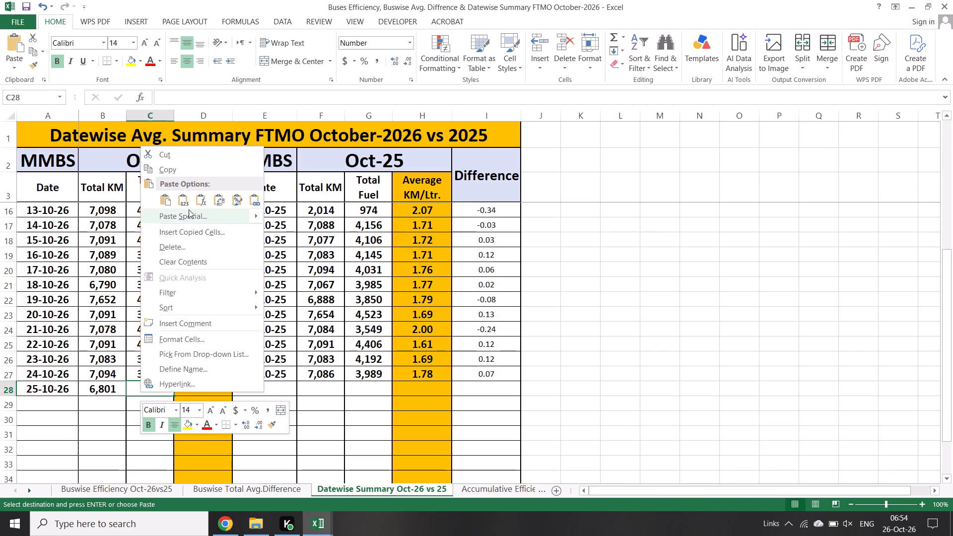
pyautogui.click(184, 193)
pyautogui.press('Escape')
# Enter the date 25-10-2025 below 24-10-25 in the Oct-25 block and select that row's Total KM cell.
pyautogui.click(260, 399)
pyautogui.click(261, 389)
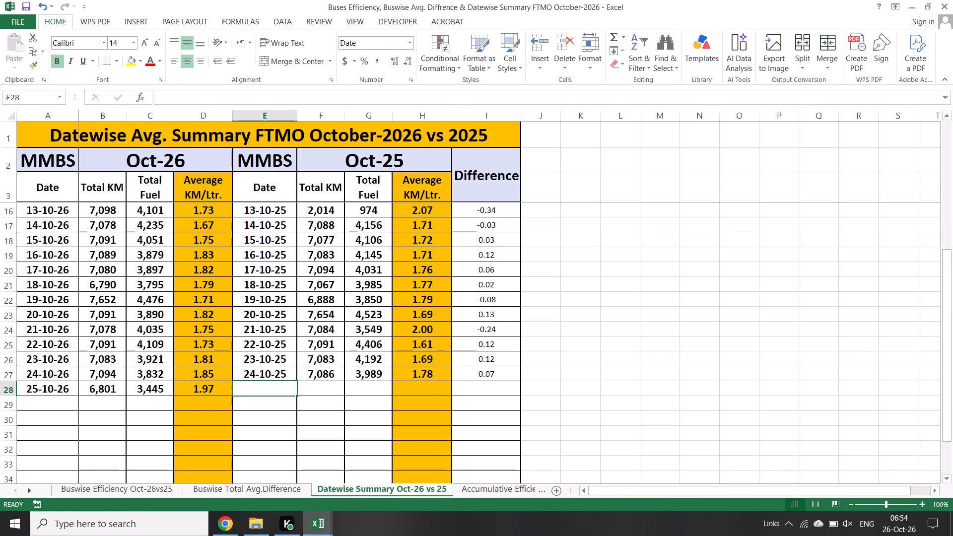
pyautogui.write('25-')
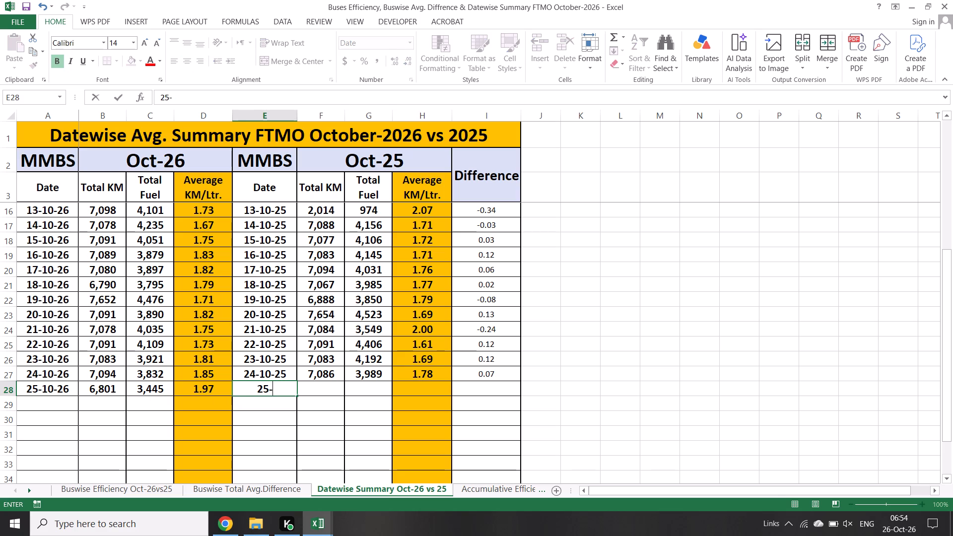
pyautogui.write('10-2025')
pyautogui.press('Return')
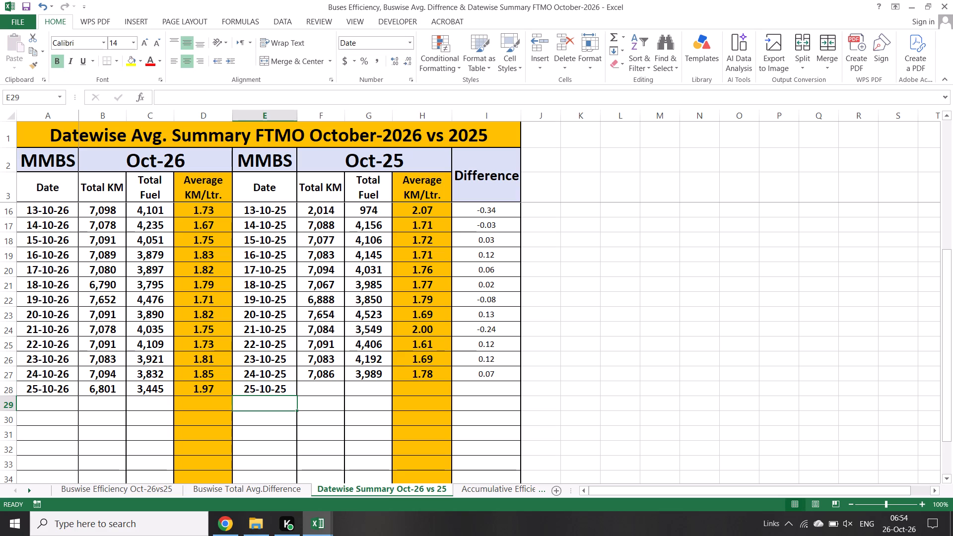
pyautogui.click(323, 393)
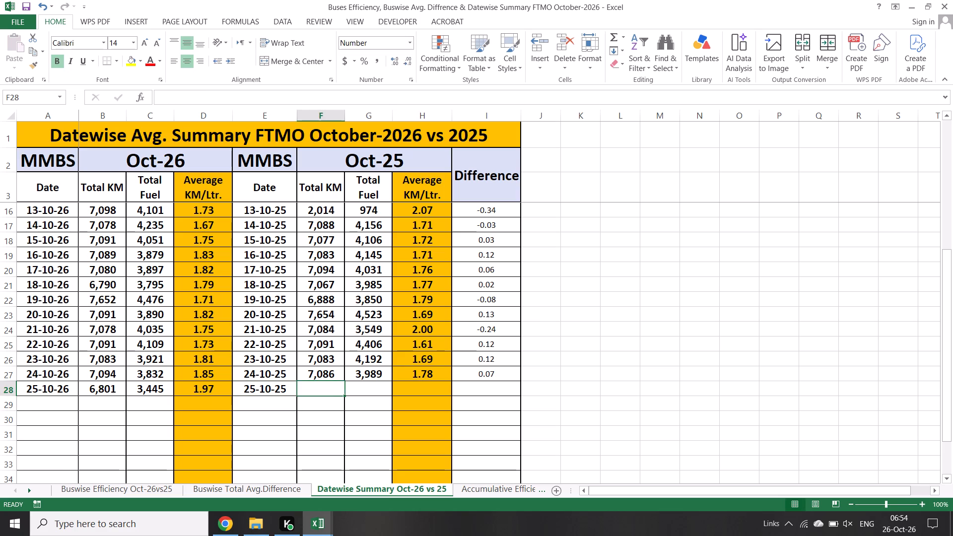
# Examine the 25-Oct block of the Accumulative Efficiency sheet, then return to the Datewise Summary Oct-26 vs 25 sheet.
pyautogui.hotkey('alt', 'Tab')
pyautogui.hotkey('alt', 'Tab')
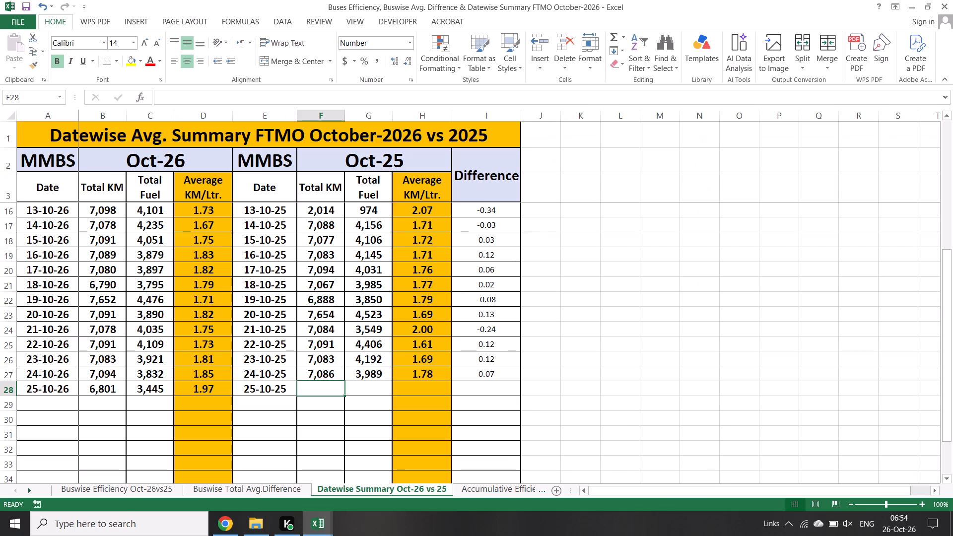
pyautogui.hotkey('alt', 'Tab')
pyautogui.hotkey('alt', 'Tab')
pyautogui.click(495, 495)
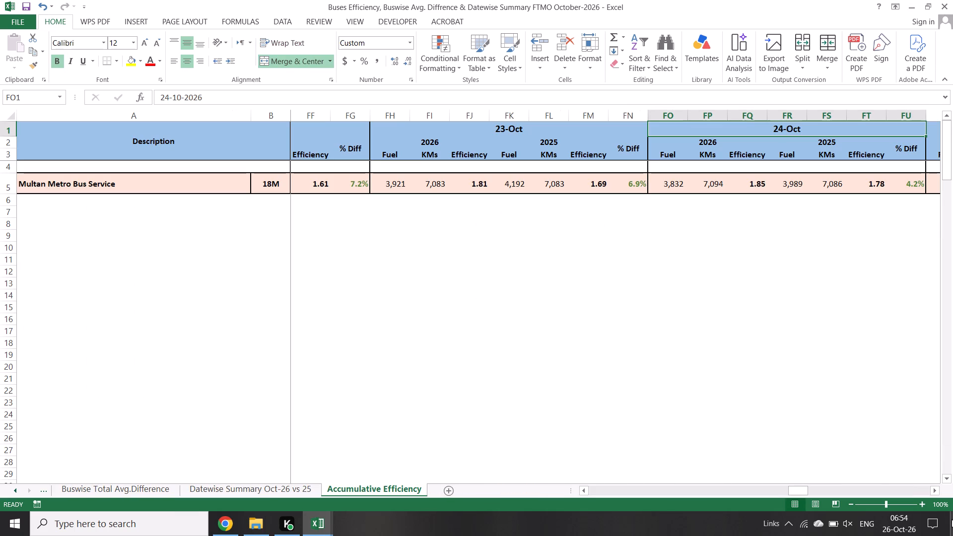
pyautogui.tripleClick(938, 489)
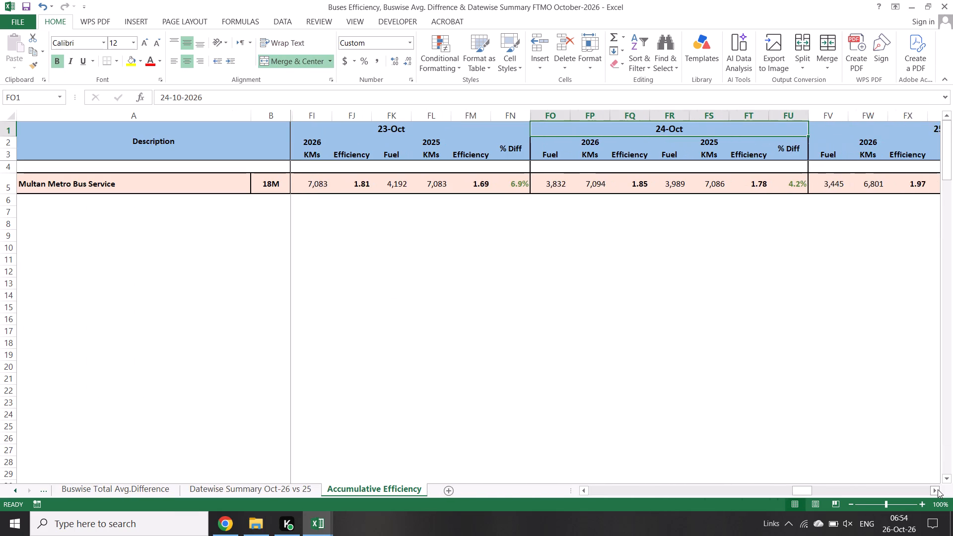
pyautogui.click(938, 489)
pyautogui.click(938, 489)
pyautogui.click(938, 489)
pyautogui.click(938, 489)
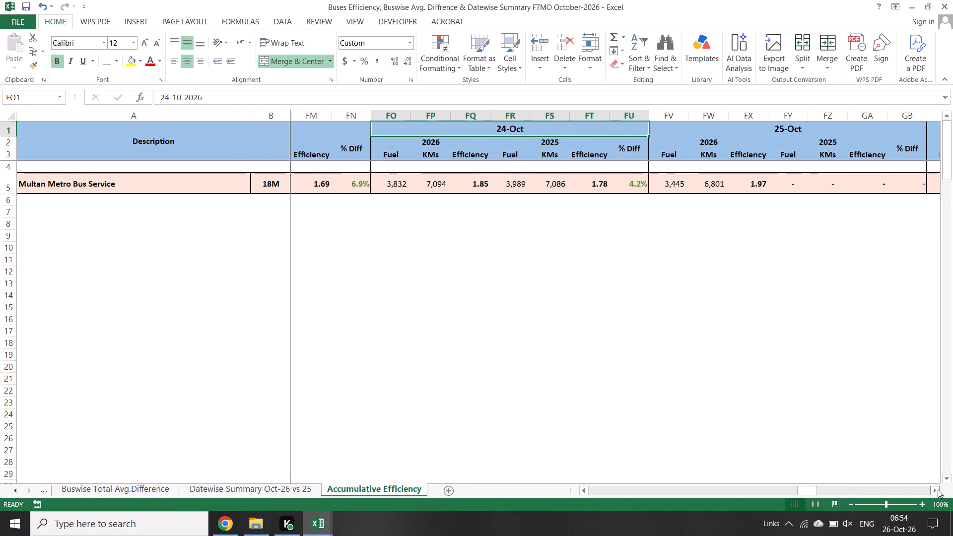
pyautogui.click(767, 124)
pyautogui.hotkey('alt', 'Tab')
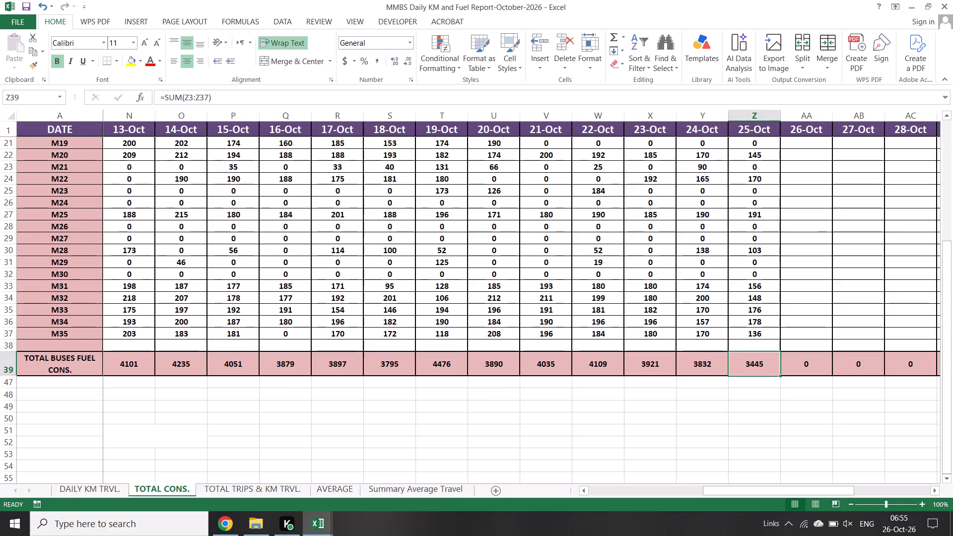
pyautogui.hotkey('alt', 'Tab')
pyautogui.click(253, 489)
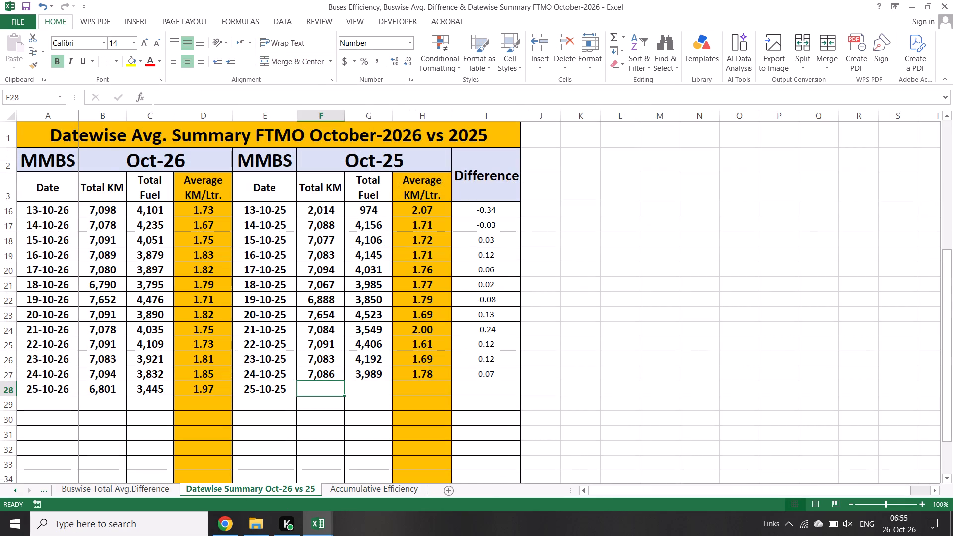
# Open the MMBS Daily KM and Fuel Report-October-2025 workbook from the 2025 archive's 00-Daily Fuel and KM report-2025, 10-Oct-2025 folder.
pyautogui.click(257, 524)
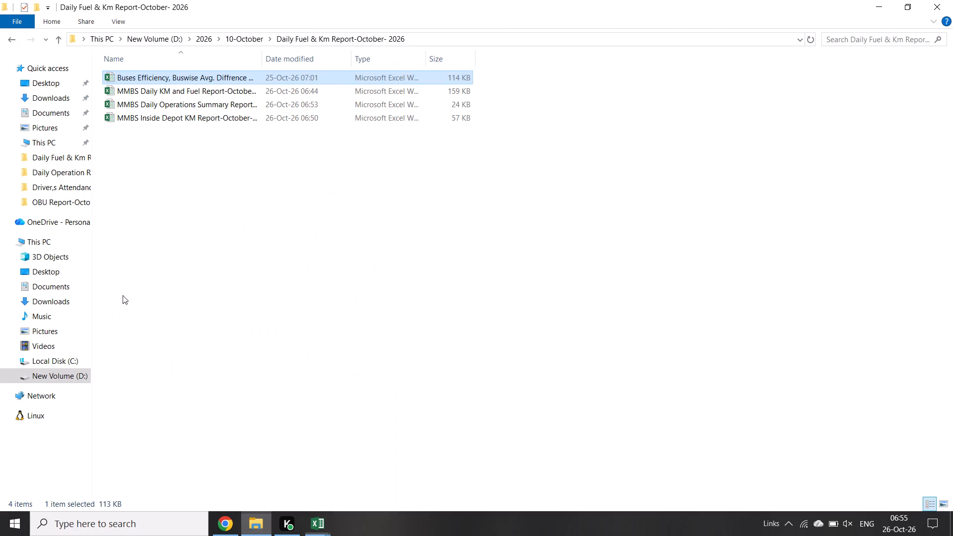
pyautogui.click(7, 36)
pyautogui.click(7, 36)
pyautogui.click(7, 36)
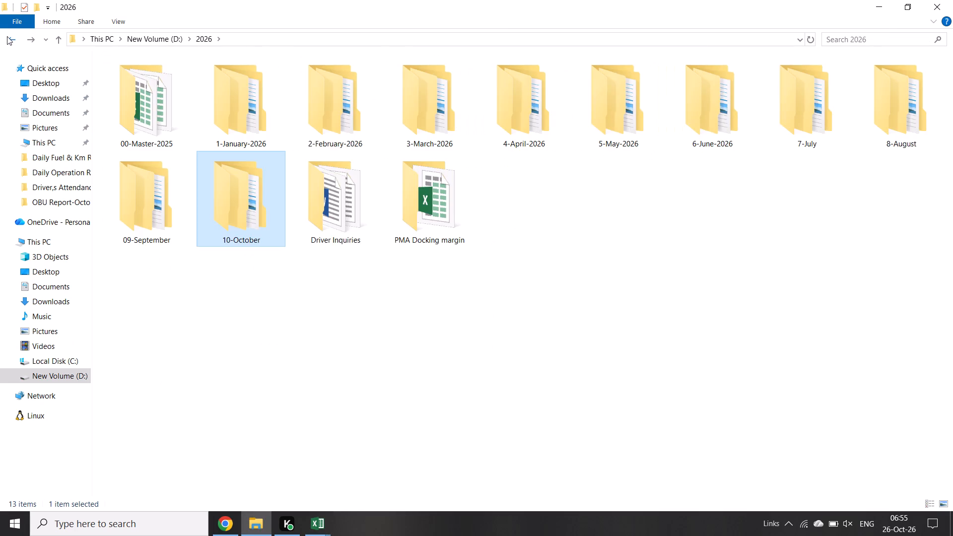
pyautogui.doubleClick(264, 126)
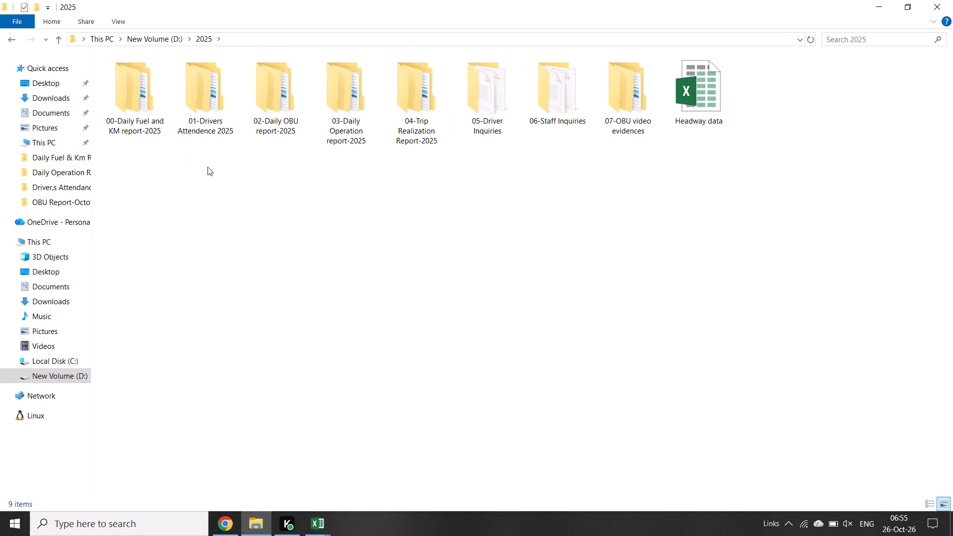
pyautogui.doubleClick(140, 112)
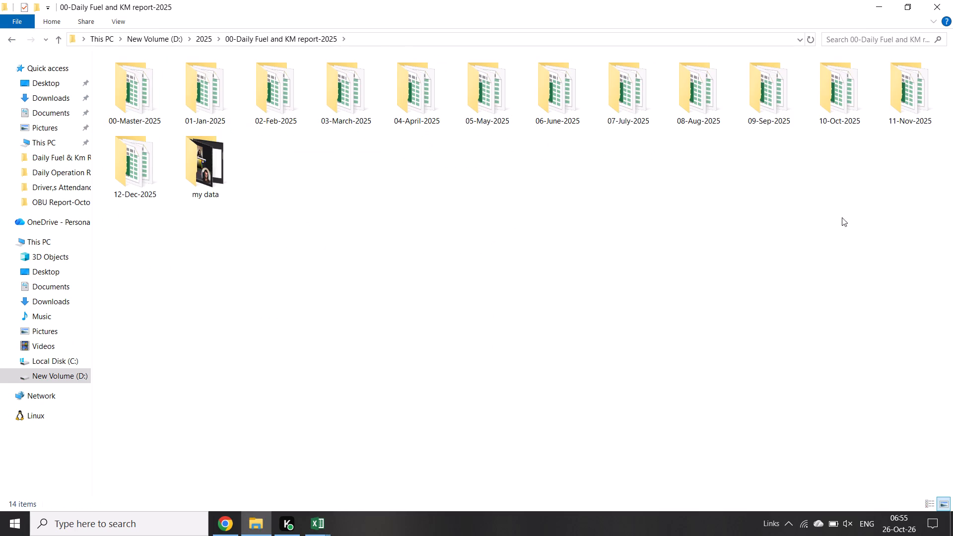
pyautogui.doubleClick(834, 118)
pyautogui.doubleClick(188, 82)
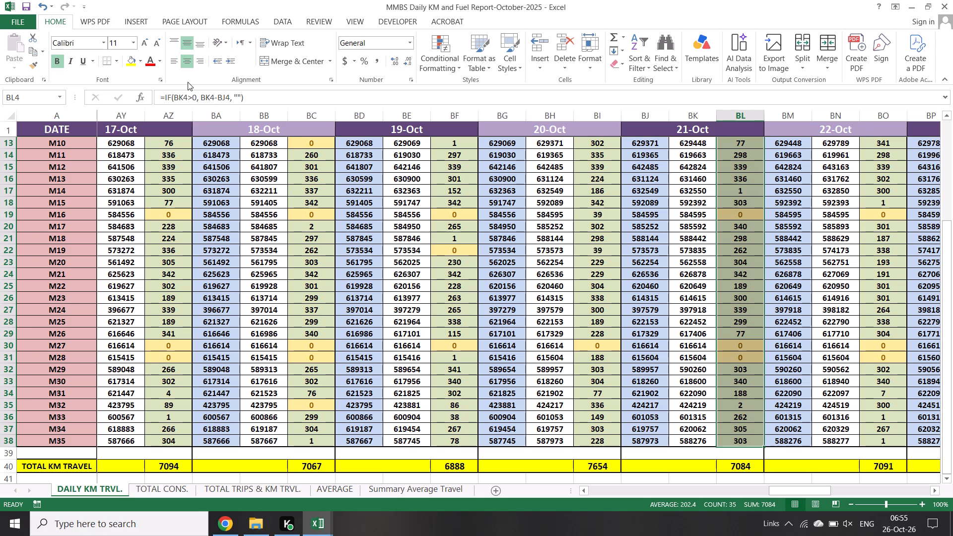
# Copy the 25-Oct KM travel of buses M1 to M35 from DAILY KM TRVL. into Buswise Efficiency's 25-Oct-2025 KMs column as values.
pyautogui.tripleClick(933, 490)
pyautogui.doubleClick(933, 490)
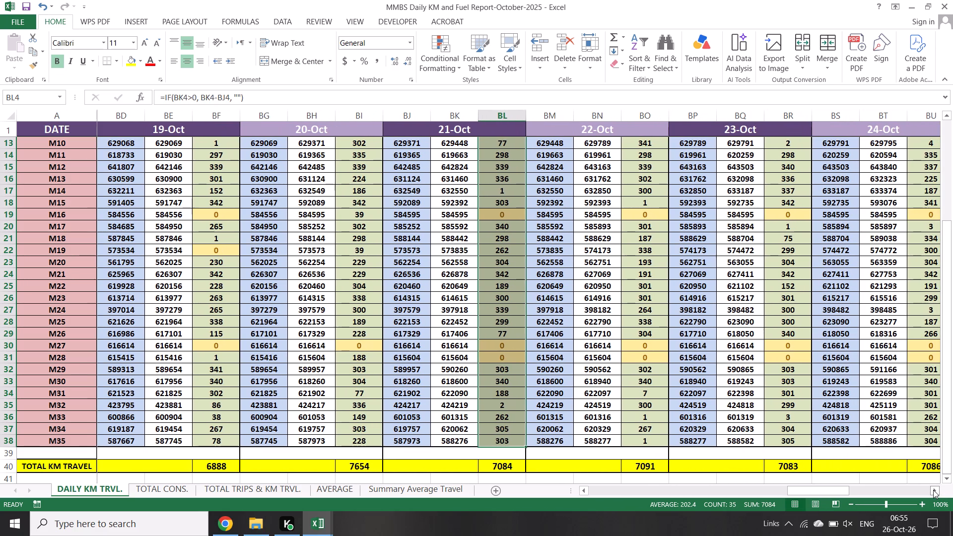
pyautogui.tripleClick(933, 490)
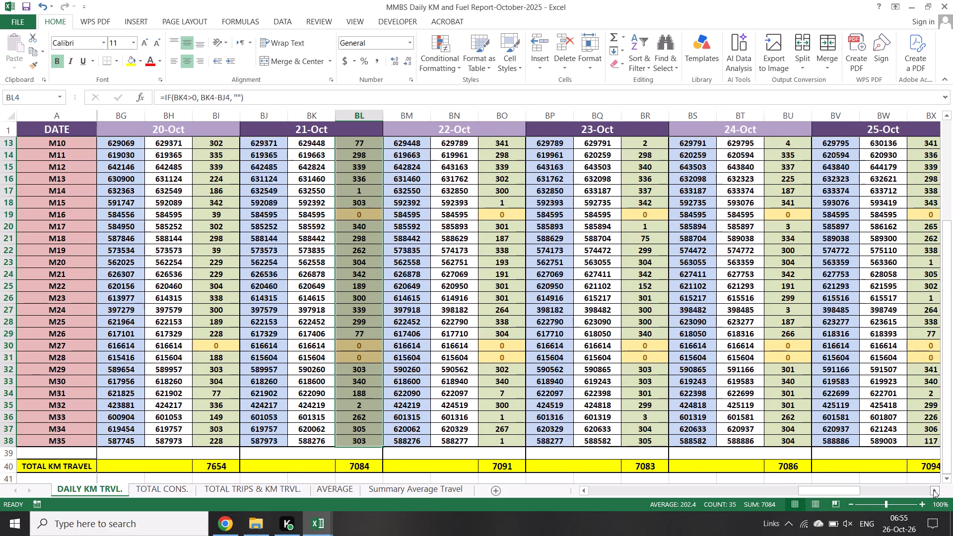
pyautogui.tripleClick(933, 490)
pyautogui.scroll(10, 647, 332)
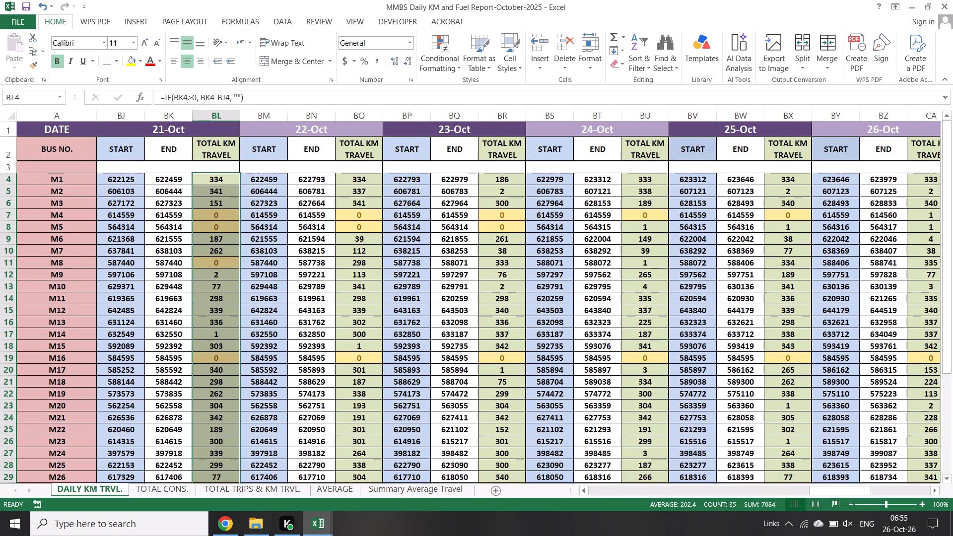
pyautogui.click(784, 180)
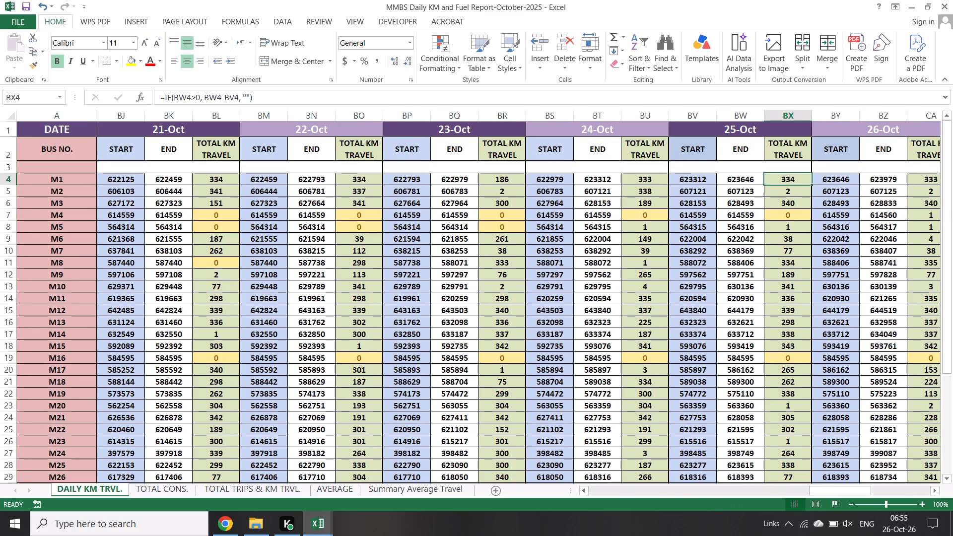
pyautogui.hotkey('ctrl', 'shift', 'Down')
pyautogui.hotkey('ctrl', 'c')
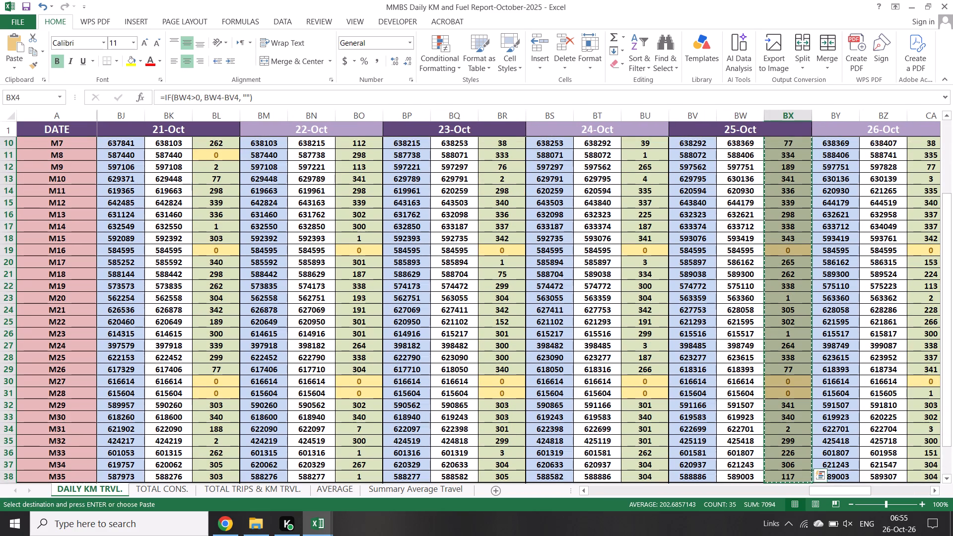
pyautogui.scroll(-3, 763, 317)
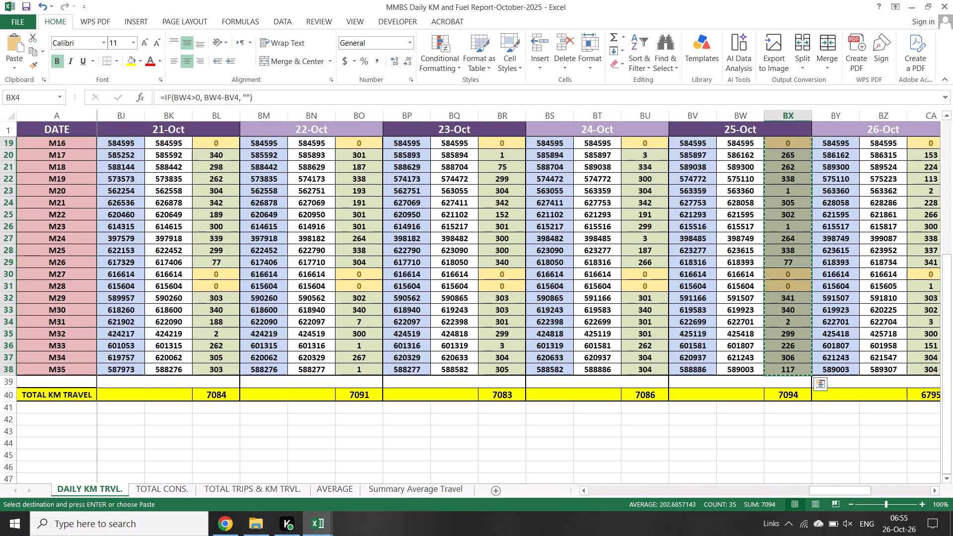
pyautogui.hotkey('alt', 'Tab')
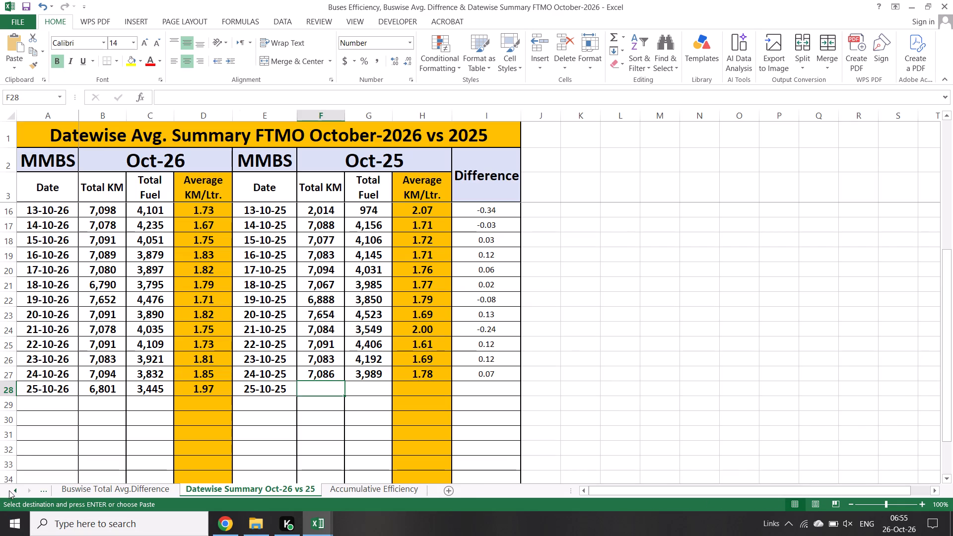
pyautogui.click(16, 494)
pyautogui.click(69, 488)
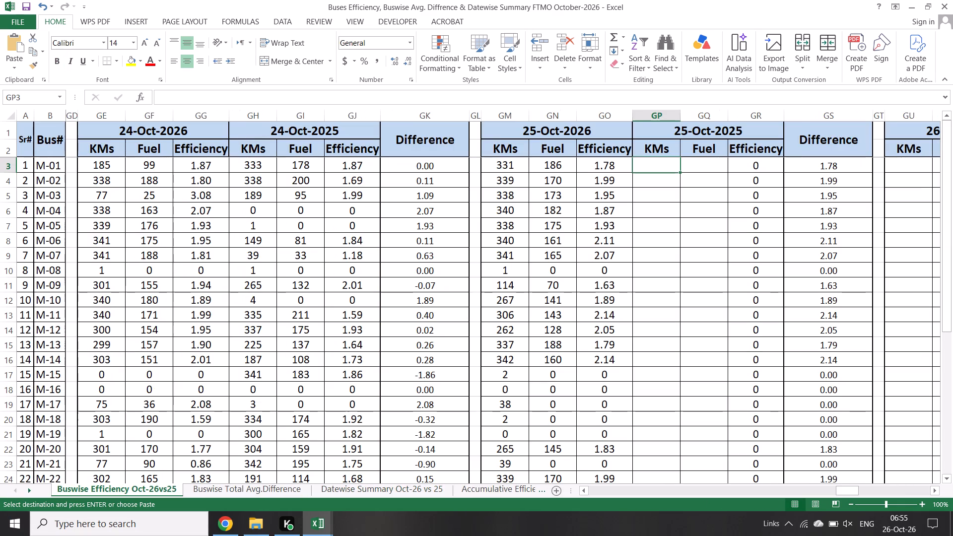
pyautogui.rightClick(654, 167)
pyautogui.click(691, 216)
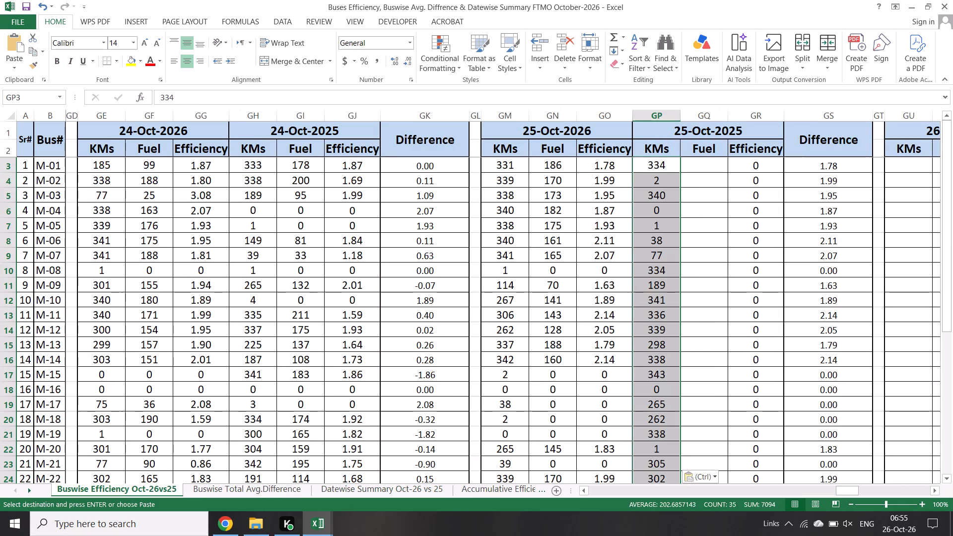
# Copy the October-2025 report's 25-Oct fuel figures for M1 to M35 from TOTAL CONS. into the 25-Oct-2025 Fuel column as values.
pyautogui.click(703, 162)
pyautogui.hotkey('alt', 'Tab')
pyautogui.click(159, 490)
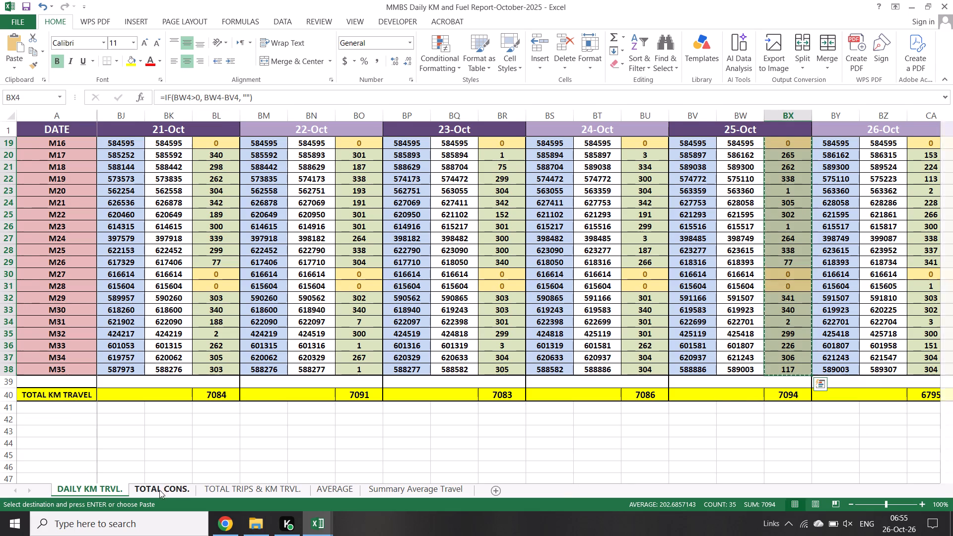
pyautogui.scroll(8, 860, 240)
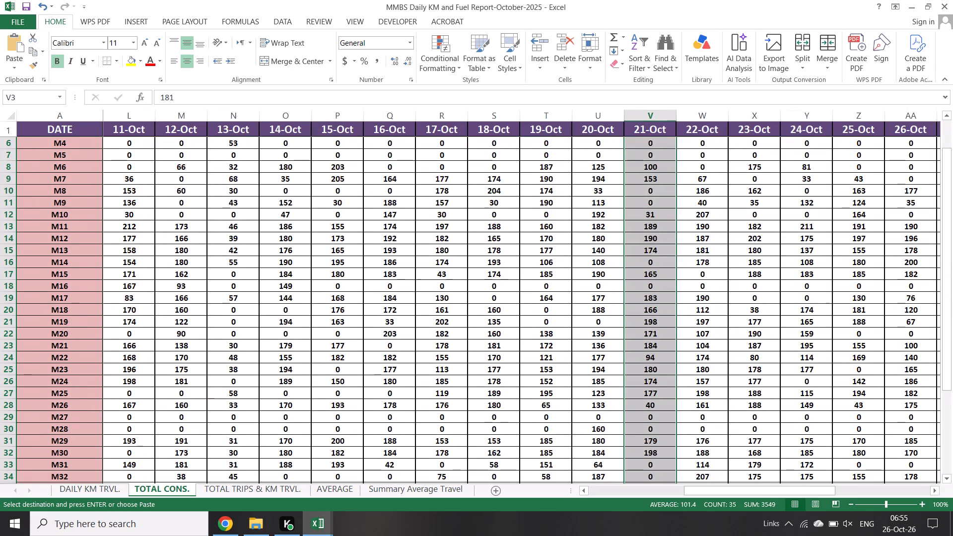
pyautogui.click(856, 159)
pyautogui.scroll(5, 775, 263)
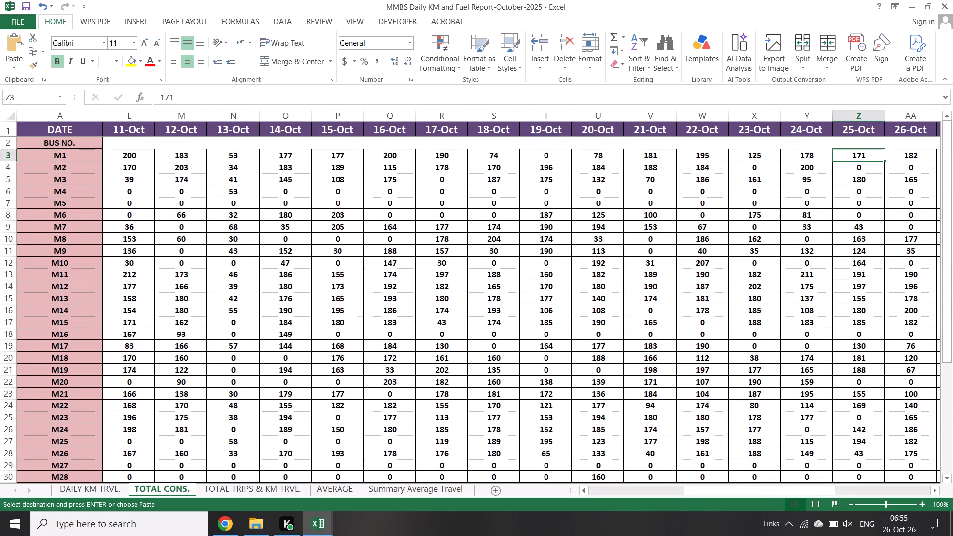
pyautogui.hotkey('ctrl', 'shift', 'Down')
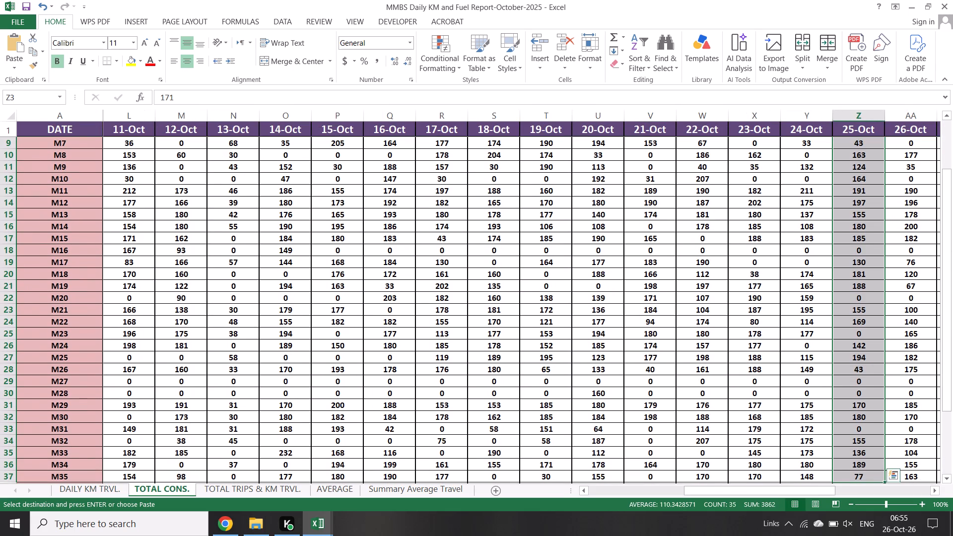
pyautogui.hotkey('ctrl', 'c')
pyautogui.scroll(4, 744, 275)
pyautogui.scroll(-7, 717, 403)
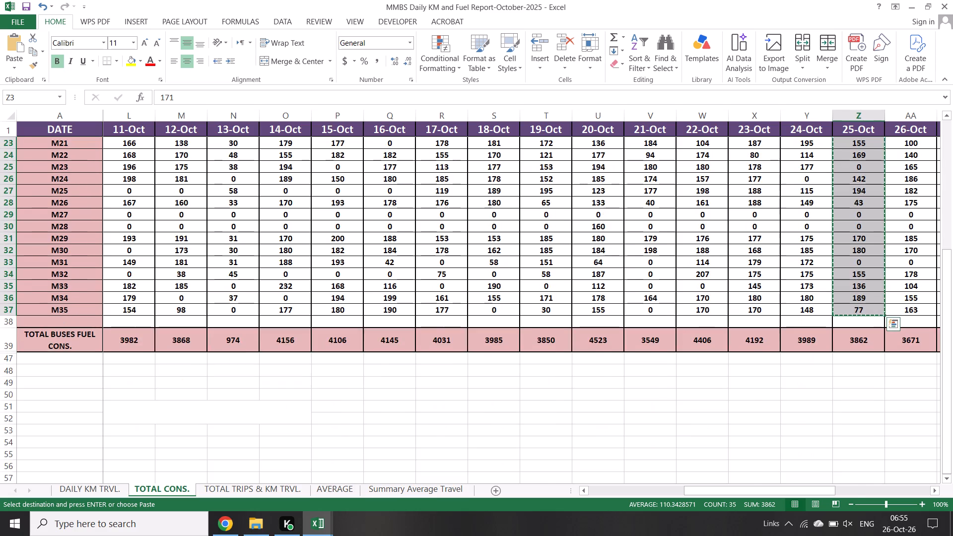
pyautogui.hotkey('alt', 'Tab')
pyautogui.rightClick(698, 167)
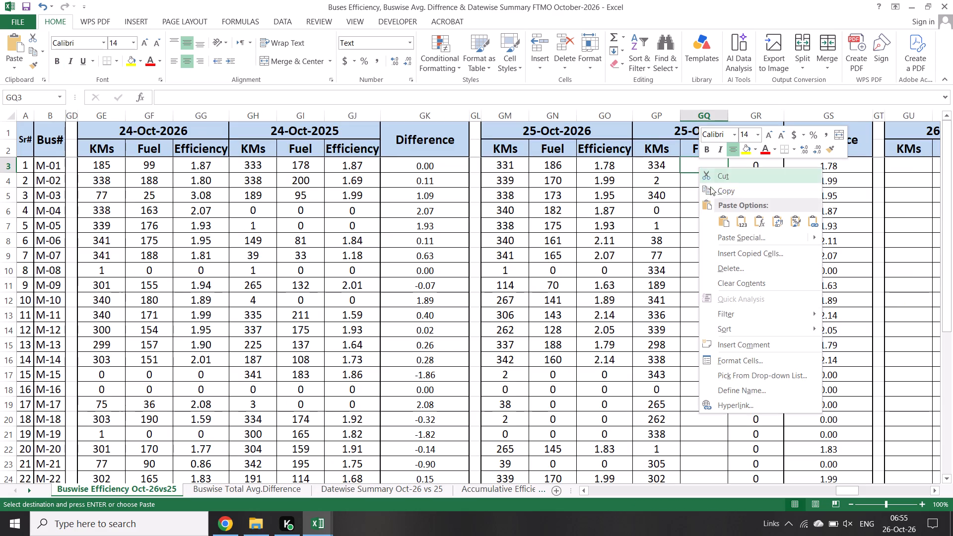
pyautogui.click(734, 219)
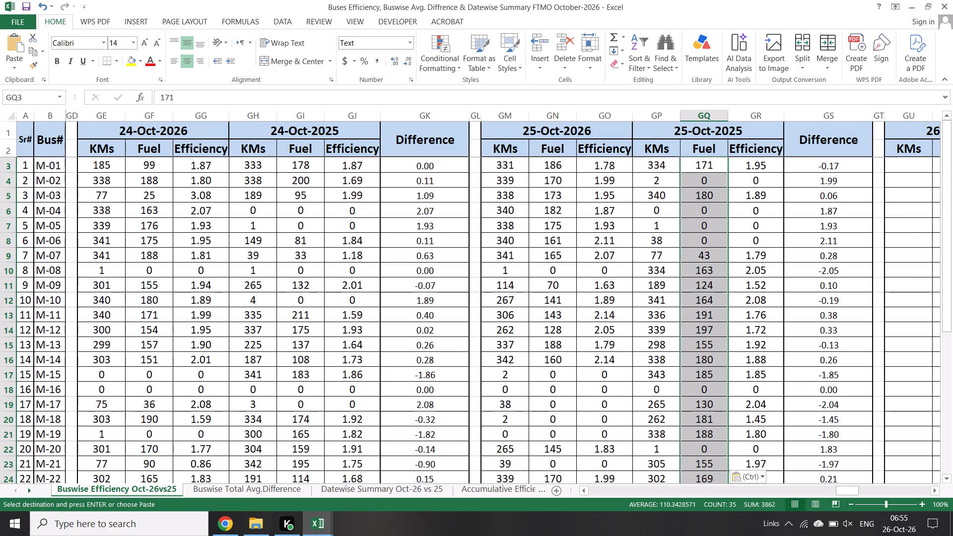
pyautogui.click(580, 129)
pyautogui.scroll(4, 452, 320)
pyautogui.scroll(-5, 486, 336)
pyautogui.scroll(7, 476, 433)
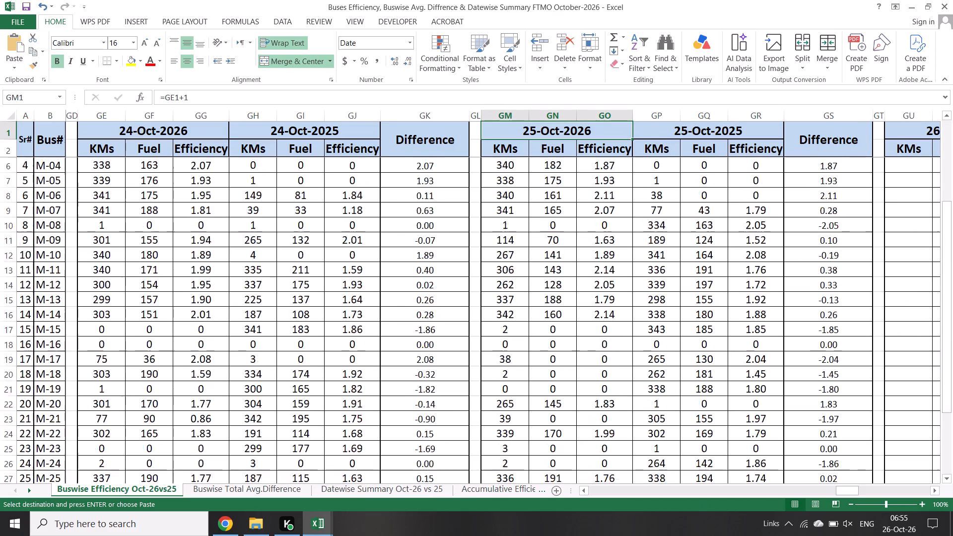
# Copy the 25-Oct total fuel consumption, 3862, from the October-2025 TOTAL CONS. sheet into the Datewise Summary's 25-10-25 Total Fuel as a value.
pyautogui.click(229, 494)
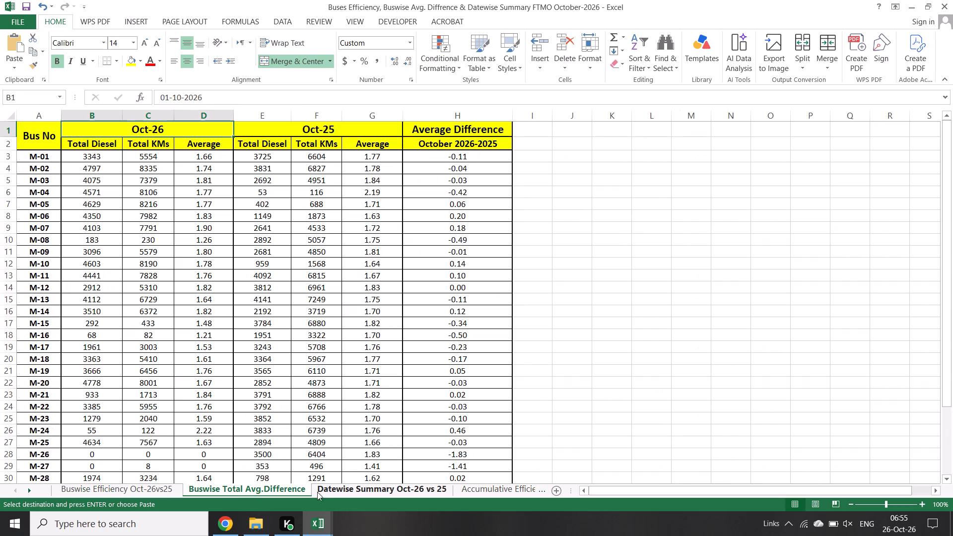
pyautogui.click(328, 492)
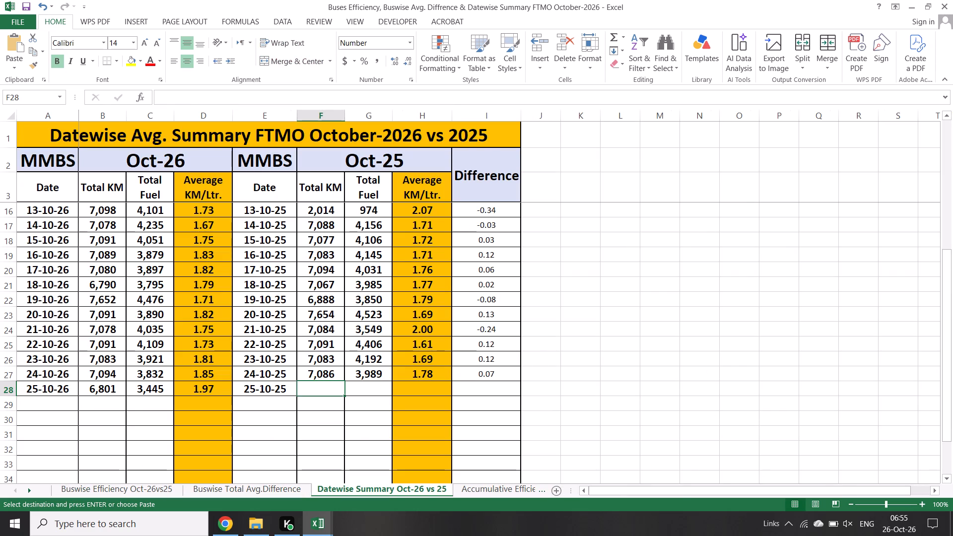
pyautogui.hotkey('alt', 'Tab')
pyautogui.click(879, 344)
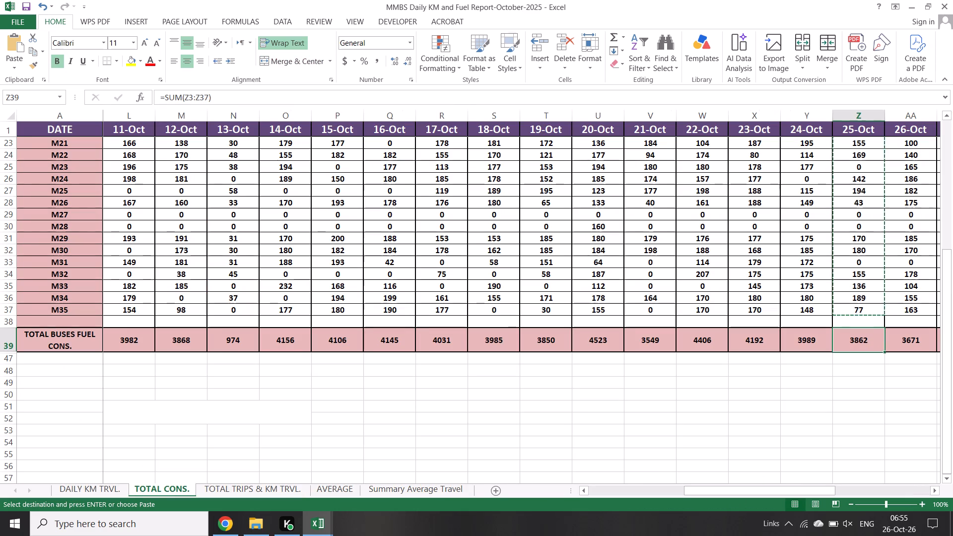
pyautogui.hotkey('ctrl', 'c')
pyautogui.hotkey('alt', 'Tab')
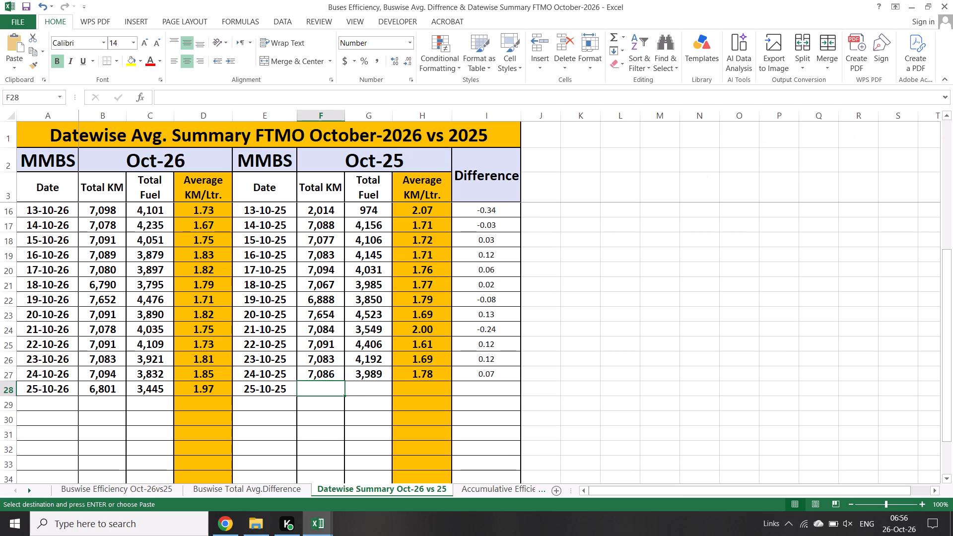
pyautogui.click(371, 389)
pyautogui.rightClick(371, 389)
pyautogui.click(408, 202)
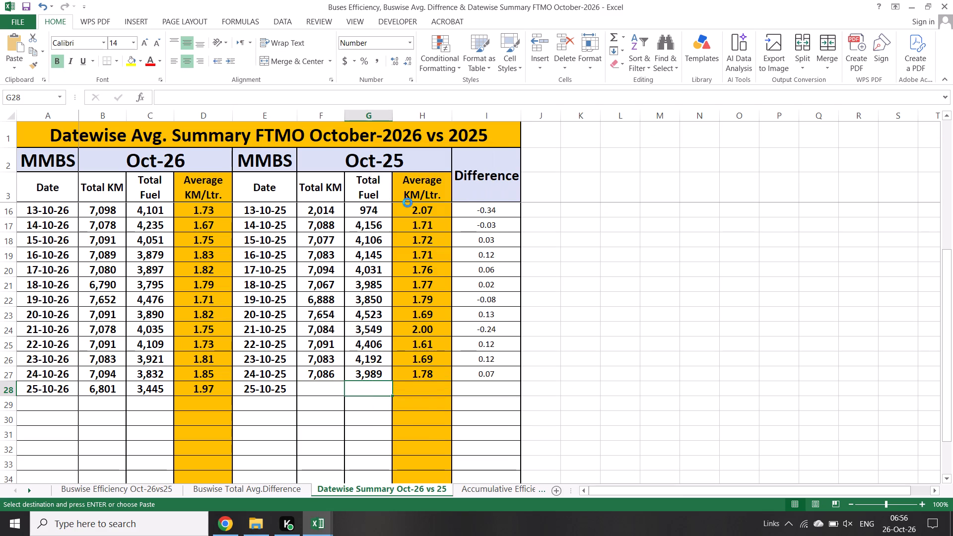
# Copy the 25-Oct total KM travel, 7094, from the October-2025 DAILY KM TRVL. sheet into the Datewise Summary's 25-10-25 Total KM as a value and save.
pyautogui.click(319, 395)
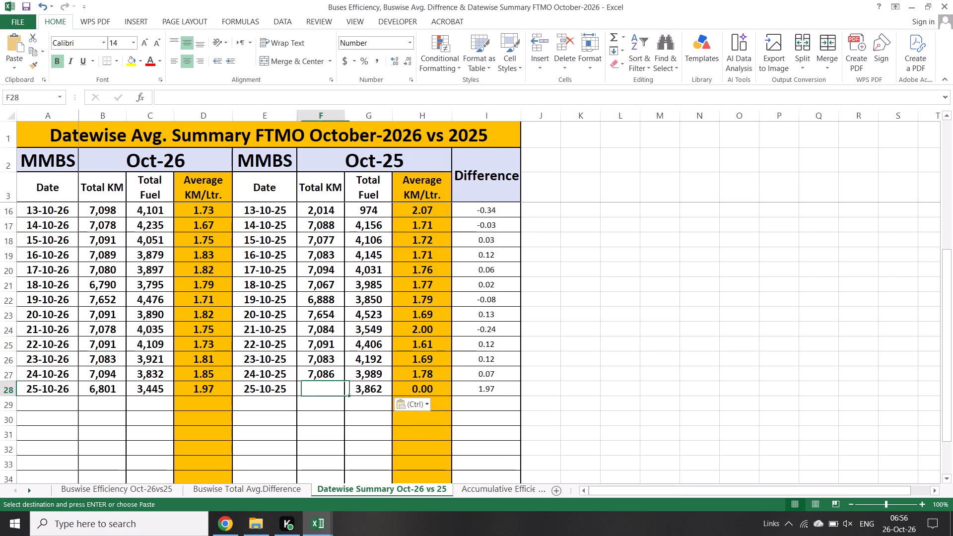
pyautogui.hotkey('alt', 'Tab')
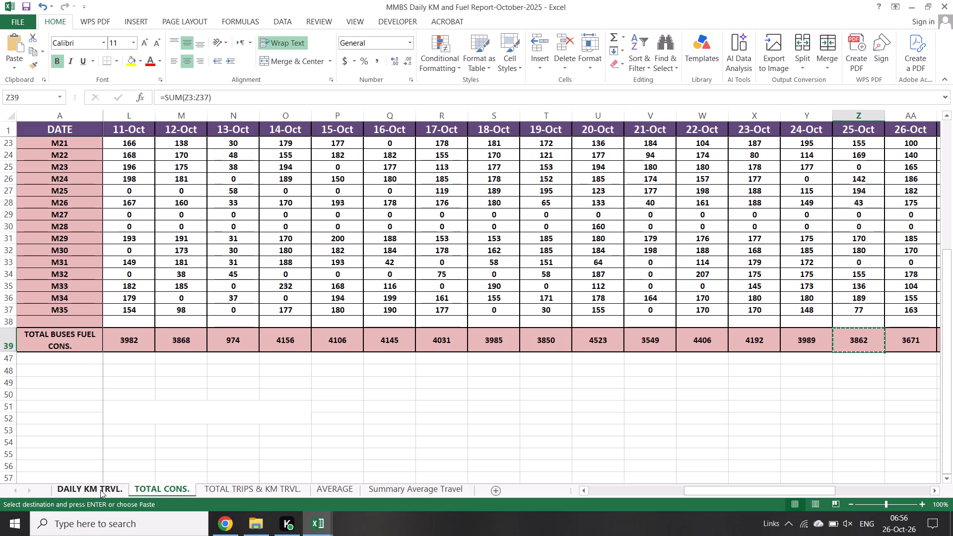
pyautogui.click(100, 490)
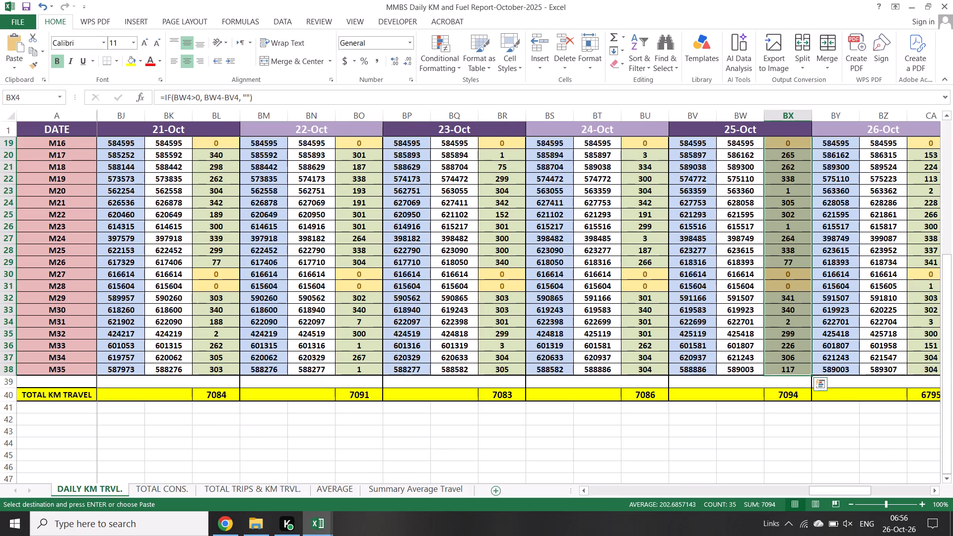
pyautogui.click(793, 399)
pyautogui.hotkey('ctrl', 'c')
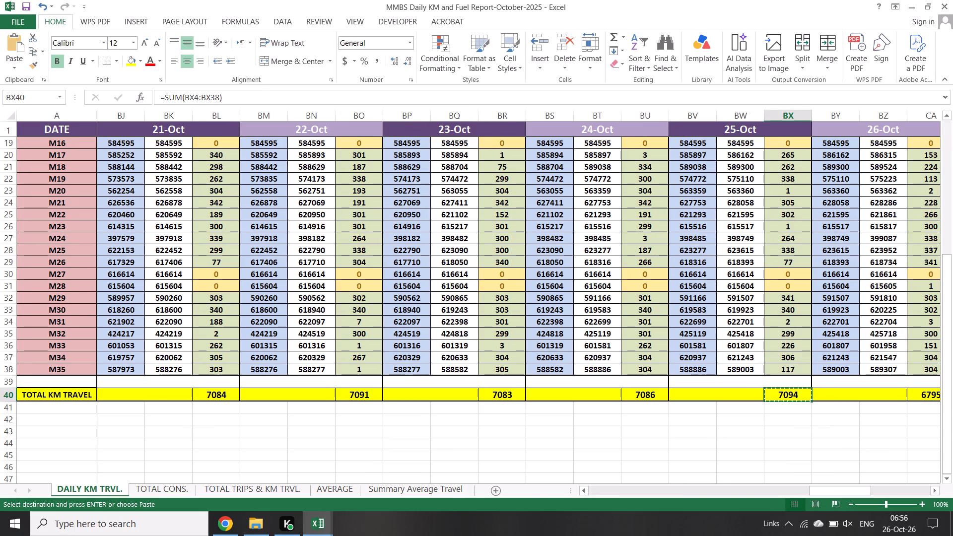
pyautogui.hotkey('alt', 'Tab')
pyautogui.rightClick(314, 391)
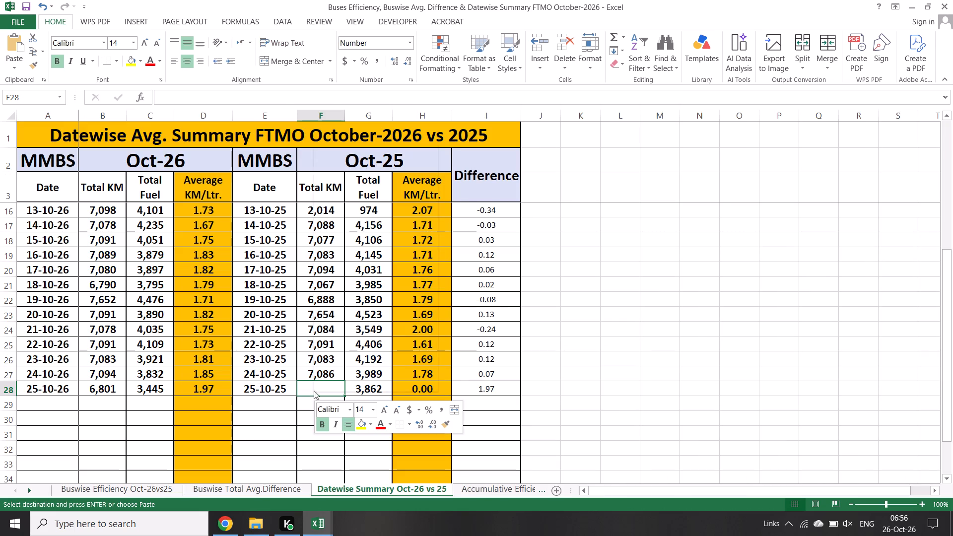
pyautogui.click(356, 203)
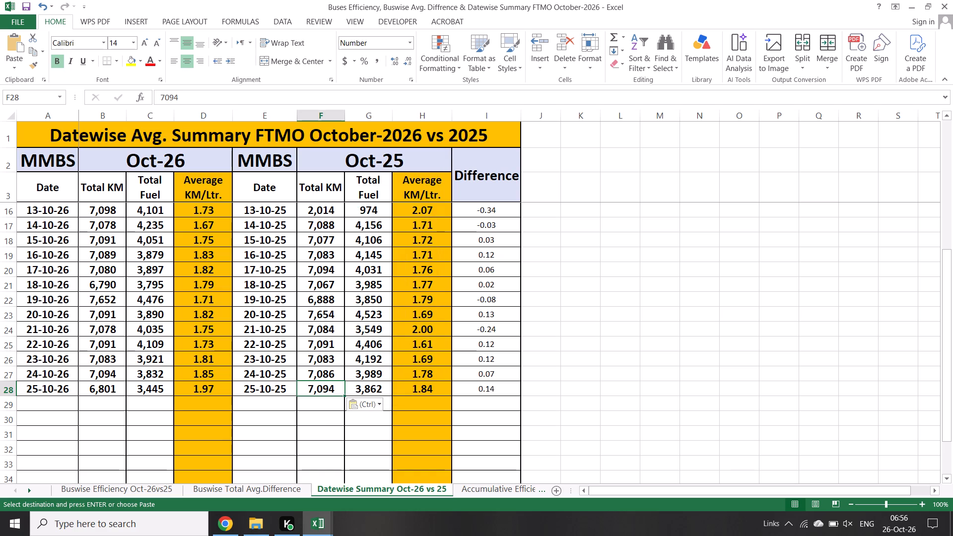
pyautogui.click(362, 136)
pyautogui.scroll(13, 312, 258)
pyautogui.hotkey('ctrl', 's')
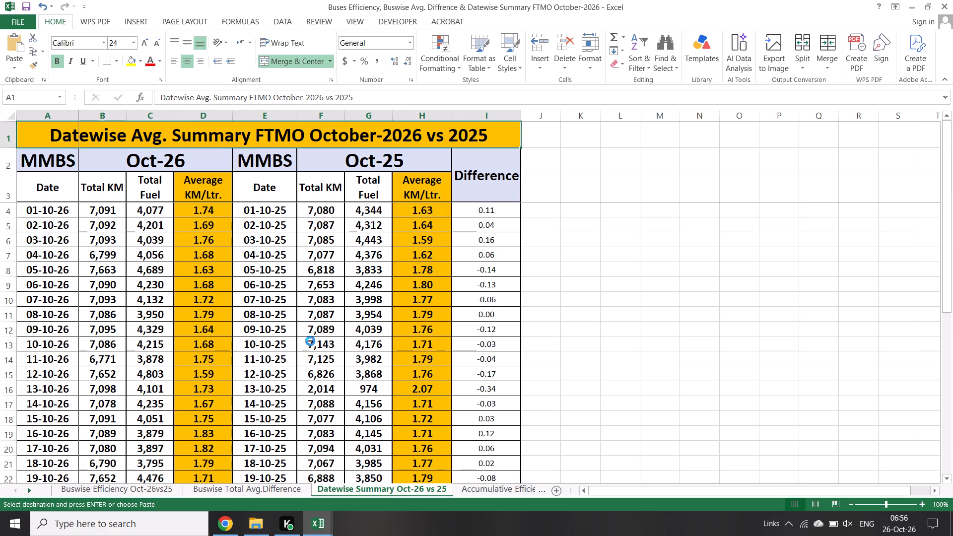
# Examine the Datewise Summary totals, the Accumulative Efficiency 25-Oct figures and the Buswise Efficiency 25-Oct columns.
pyautogui.scroll(-5, 311, 358)
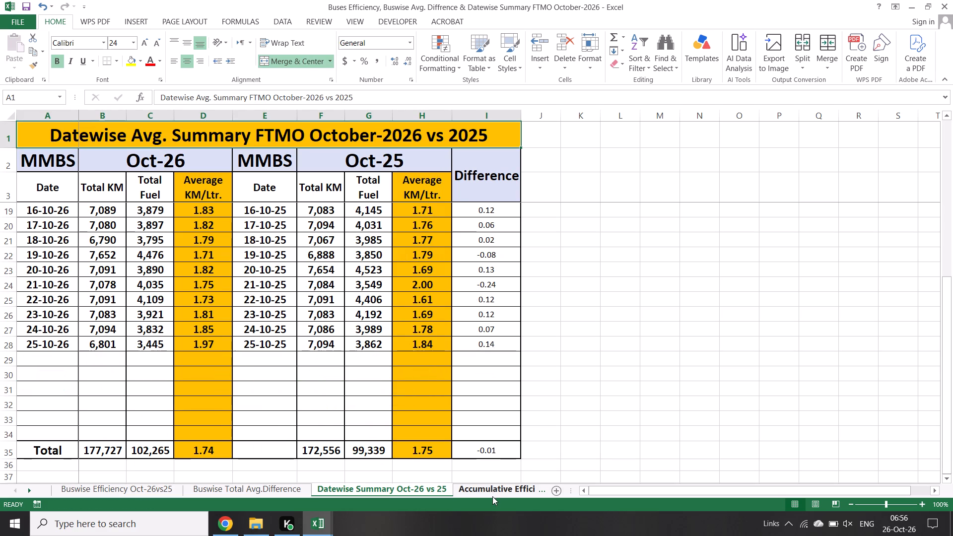
pyautogui.click(495, 493)
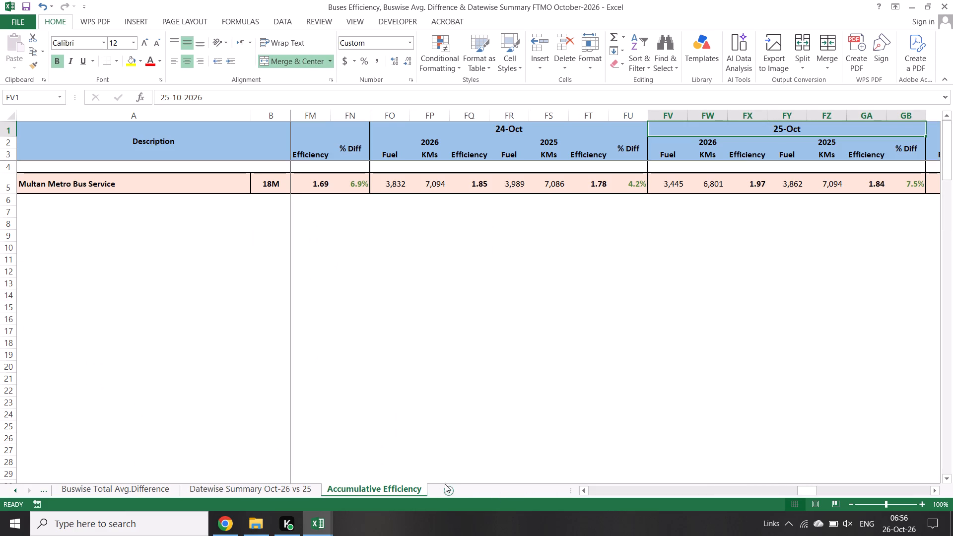
pyautogui.click(299, 491)
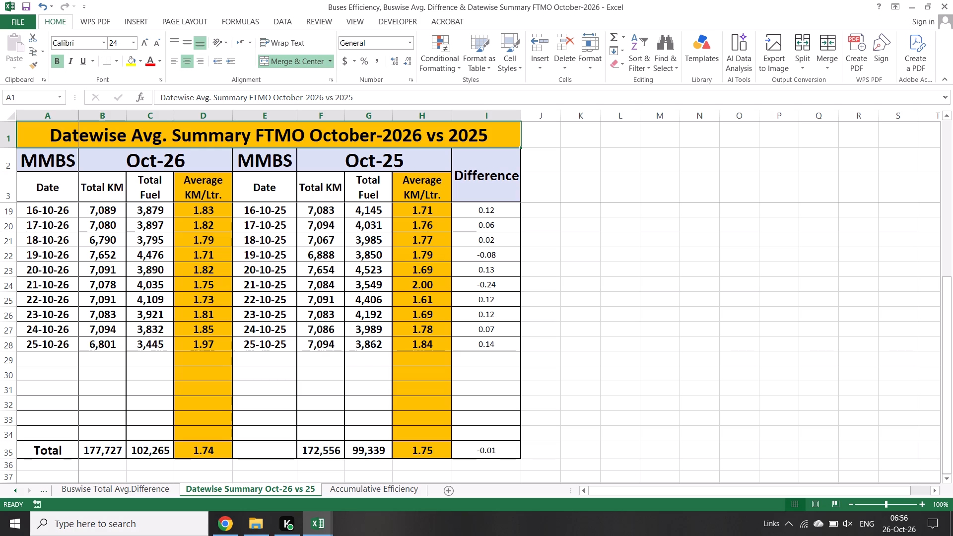
pyautogui.scroll(7, 254, 530)
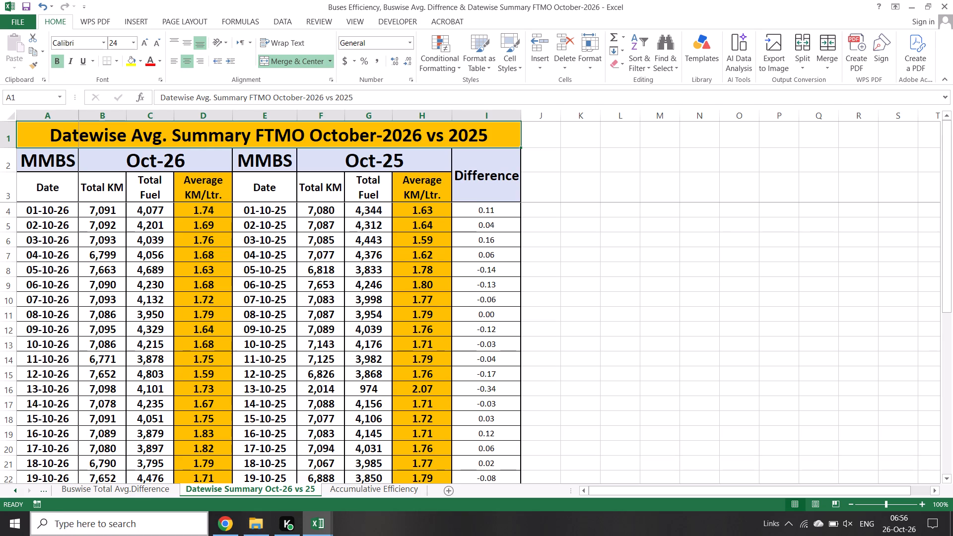
pyautogui.click(13, 498)
pyautogui.click(7, 497)
pyautogui.click(17, 494)
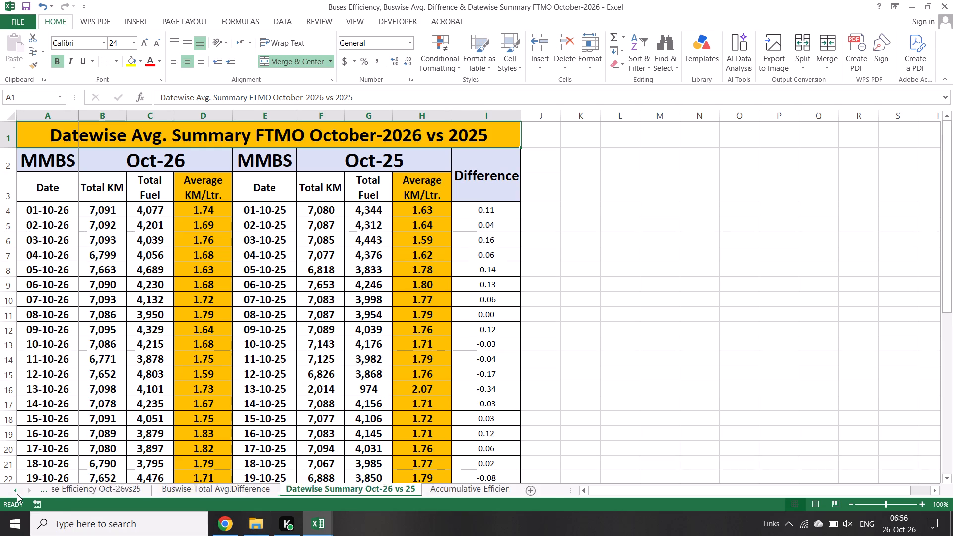
pyautogui.click(75, 486)
pyautogui.scroll(6, 720, 281)
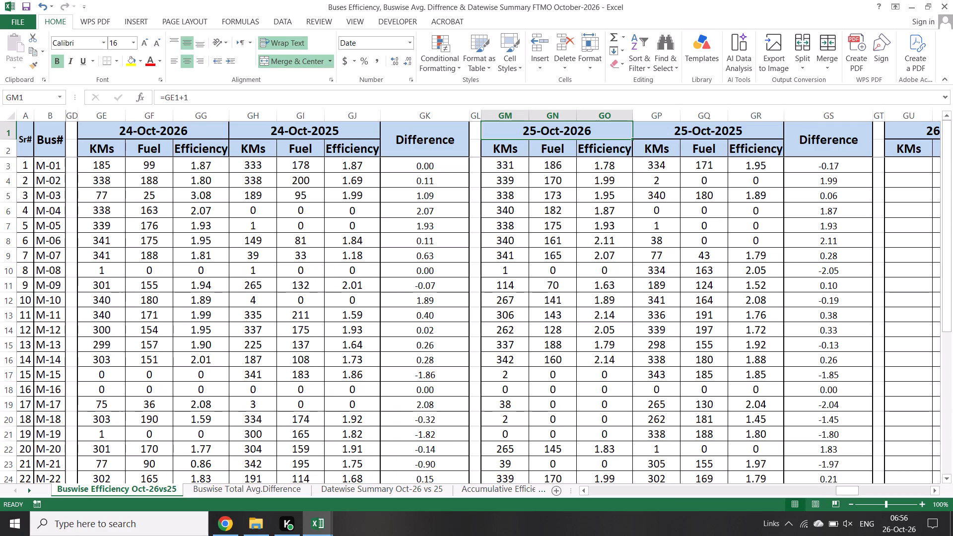
# Save the Buses Efficiency workbook, and close it and the October-2025 KM and fuel report.
pyautogui.hotkey('ctrl', 's')
pyautogui.click(952, 0)
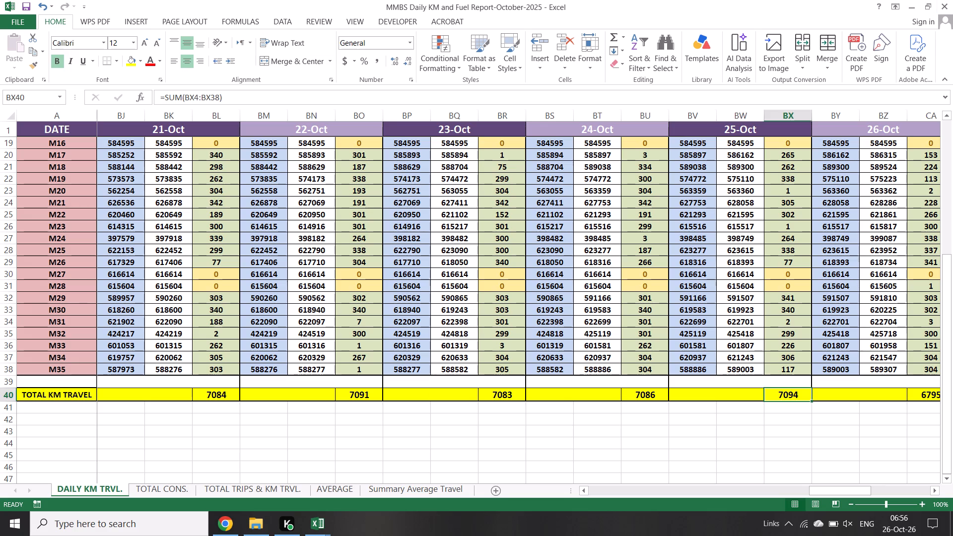
pyautogui.click(952, 0)
pyautogui.click(952, 0)
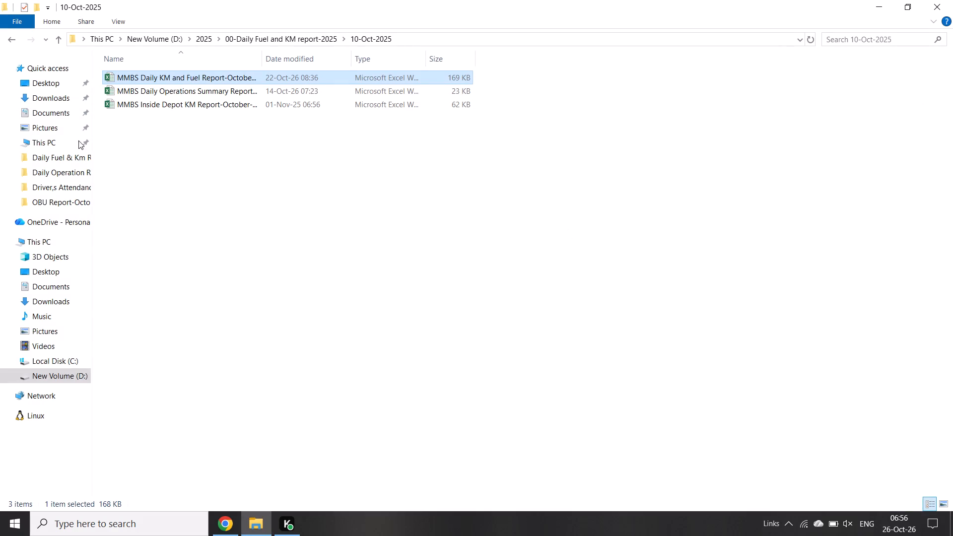
# Open the MMBS Inside Depot KM Report-October-2026 workbook from the 2026, 10-October, Daily Fuel & Km Report folder.
pyautogui.doubleClick(9, 35)
pyautogui.click(9, 35)
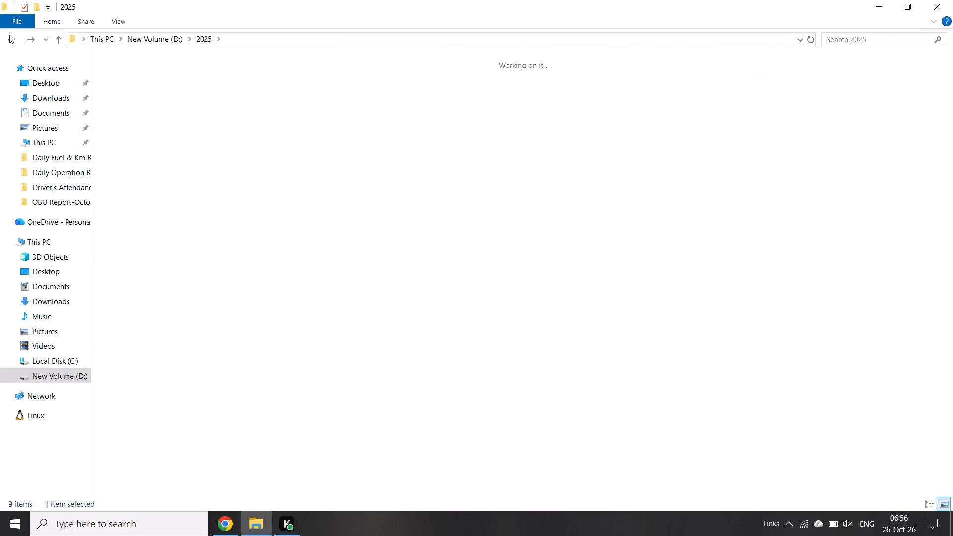
pyautogui.doubleClick(352, 92)
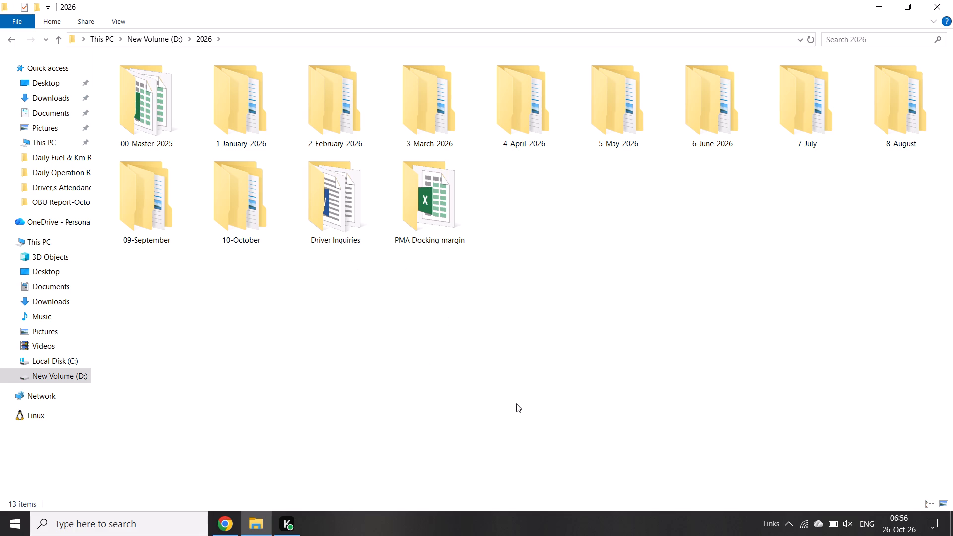
pyautogui.click(14, 40)
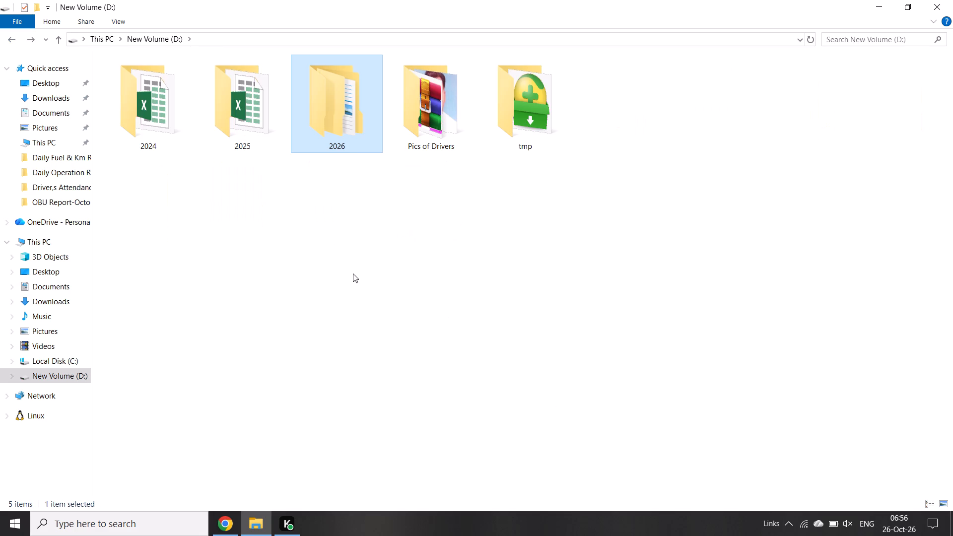
pyautogui.doubleClick(351, 119)
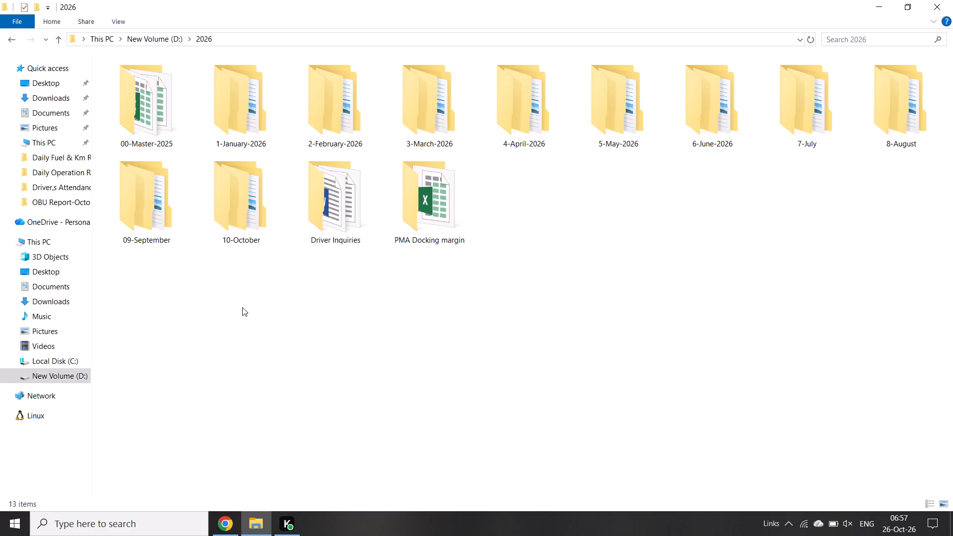
pyautogui.doubleClick(225, 225)
pyautogui.doubleClick(168, 136)
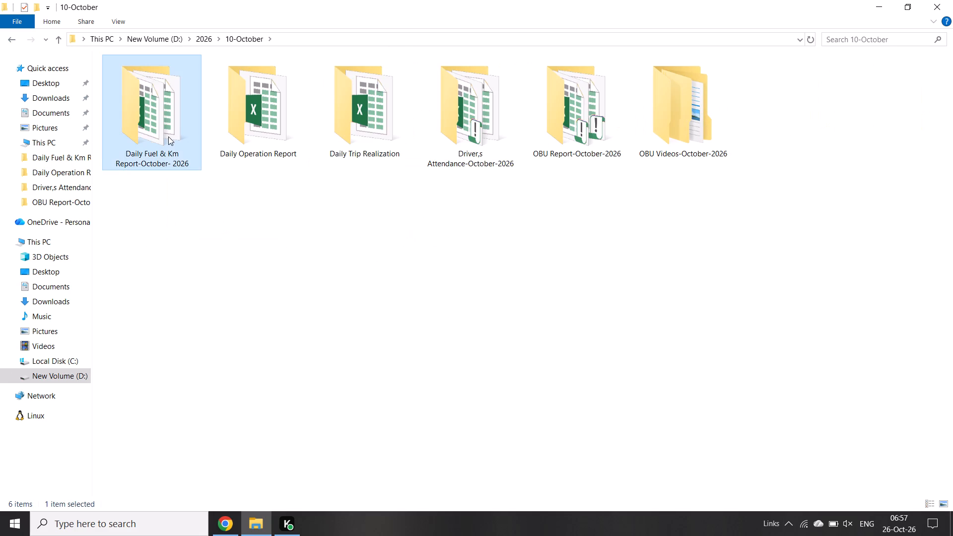
pyautogui.moveTo(182, 147); pyautogui.dragTo(178, 72)
pyautogui.press('Return')
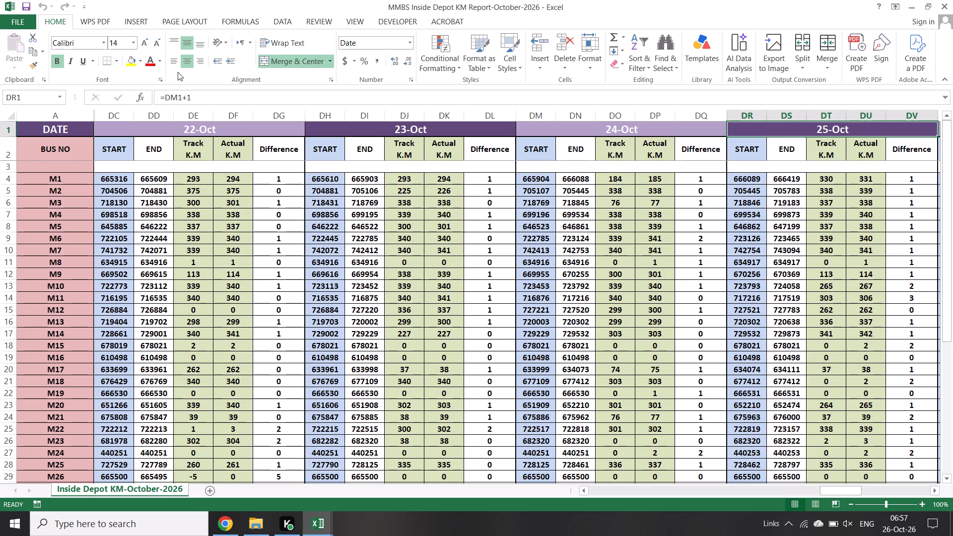
# Examine the 25-Oct Track K.M, Actual K.M and Difference figures down to the TOTAL KM TRAVEL row.
pyautogui.scroll(-3, 779, 263)
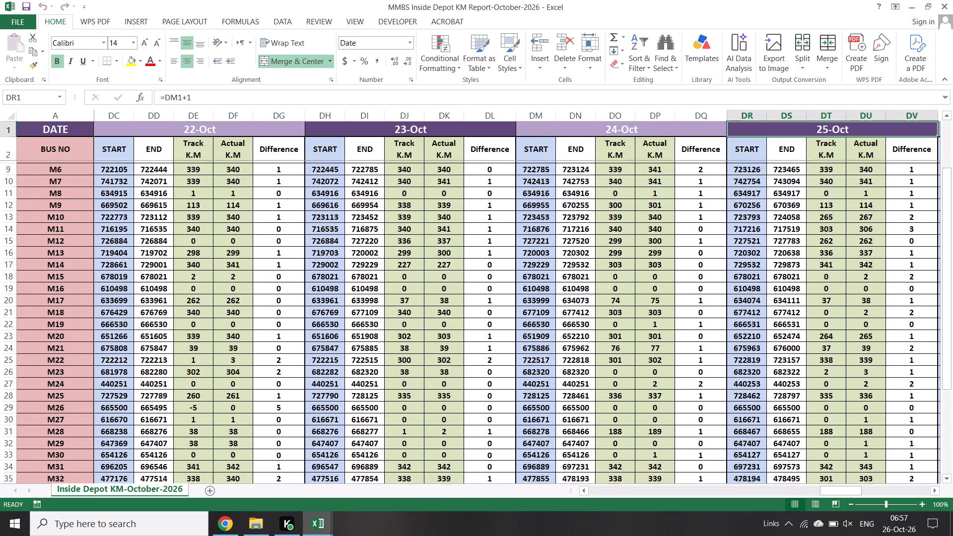
pyautogui.scroll(-2, 781, 264)
pyautogui.scroll(-1, 793, 306)
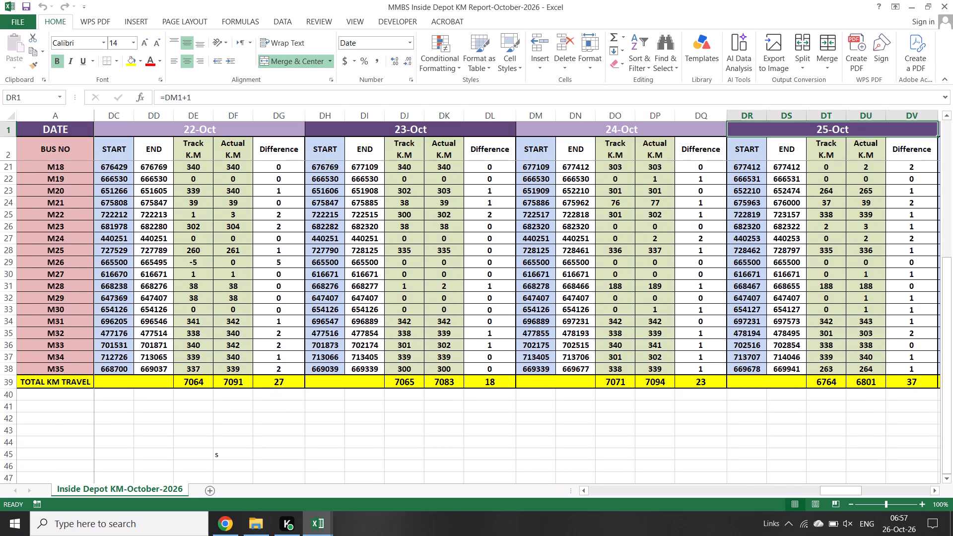
pyautogui.scroll(-1, 792, 305)
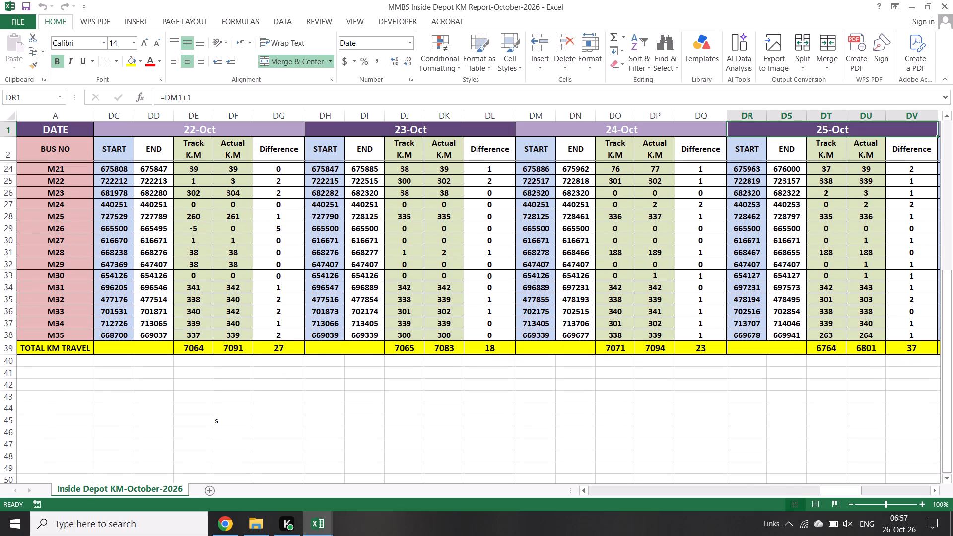
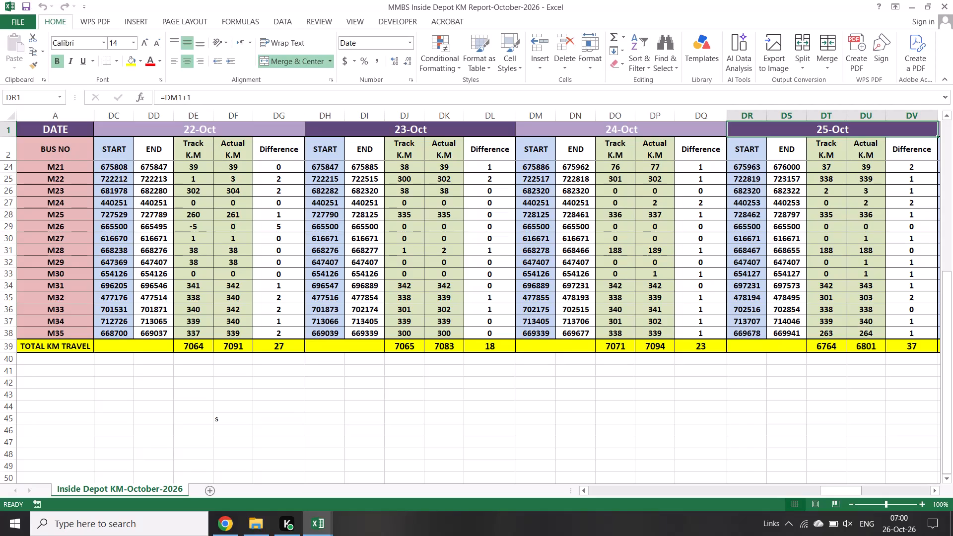
# Close the MMBS Inside Depot KM Report-October-2026 workbook.
pyautogui.click(952, 0)
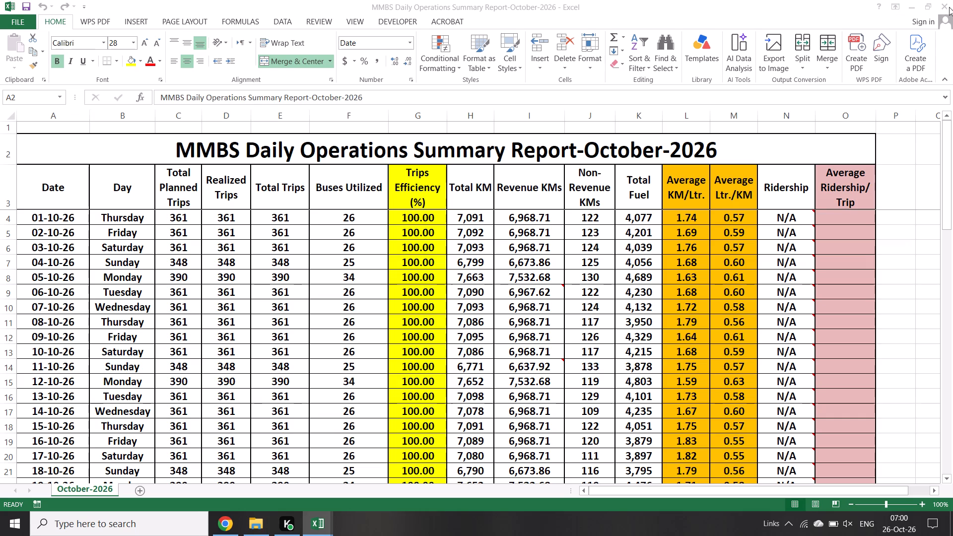
# Check the 25-10-26 row of the MMBS Daily Operations Summary Report-October-2026, and close the workbook without saving changes.
pyautogui.scroll(-3, 427, 371)
pyautogui.scroll(-3, 382, 393)
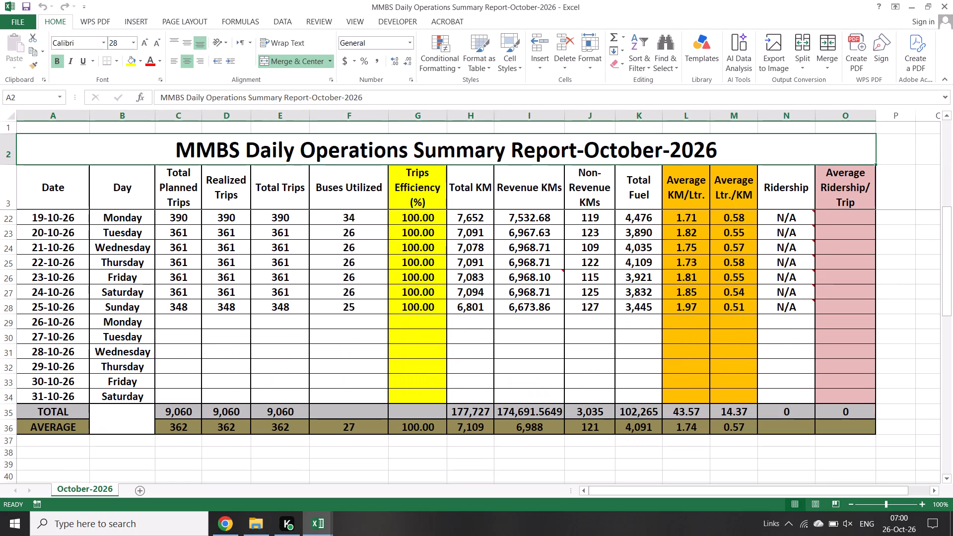
pyautogui.click(0, 315)
pyautogui.click(3, 309)
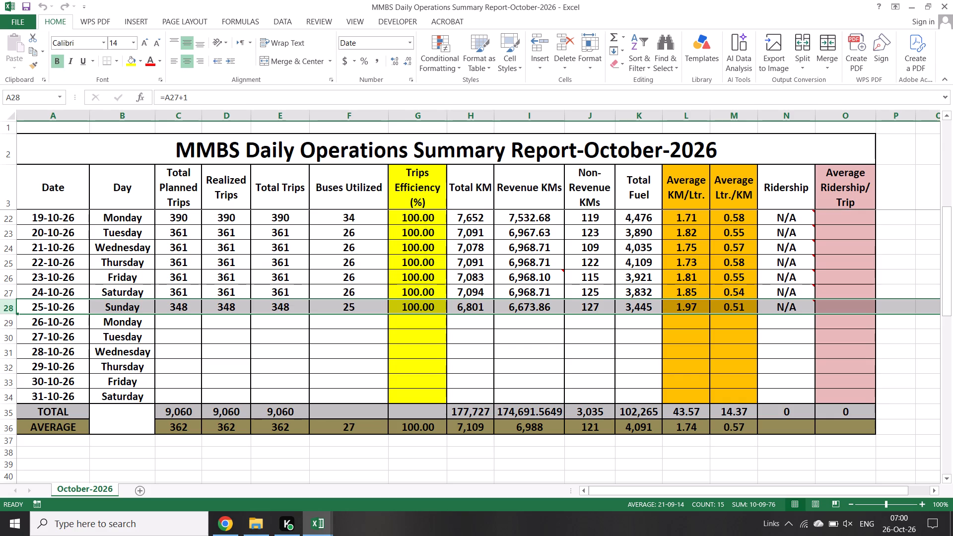
pyautogui.click(952, 0)
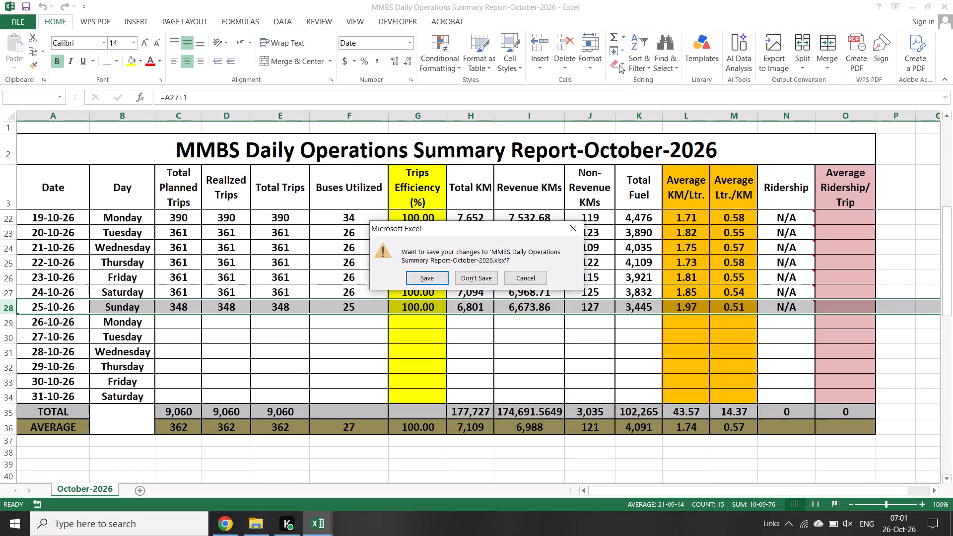
pyautogui.click(578, 230)
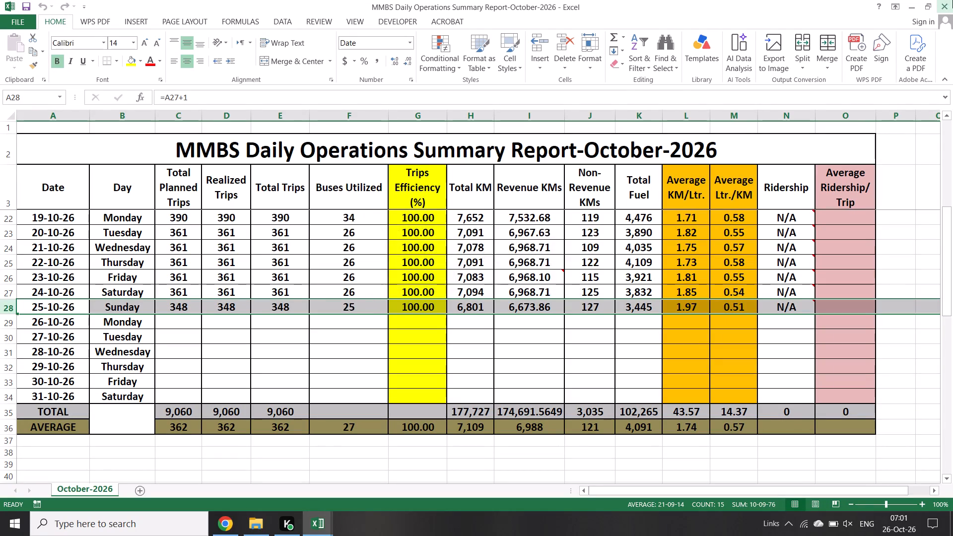
pyautogui.click(952, 0)
pyautogui.click(471, 279)
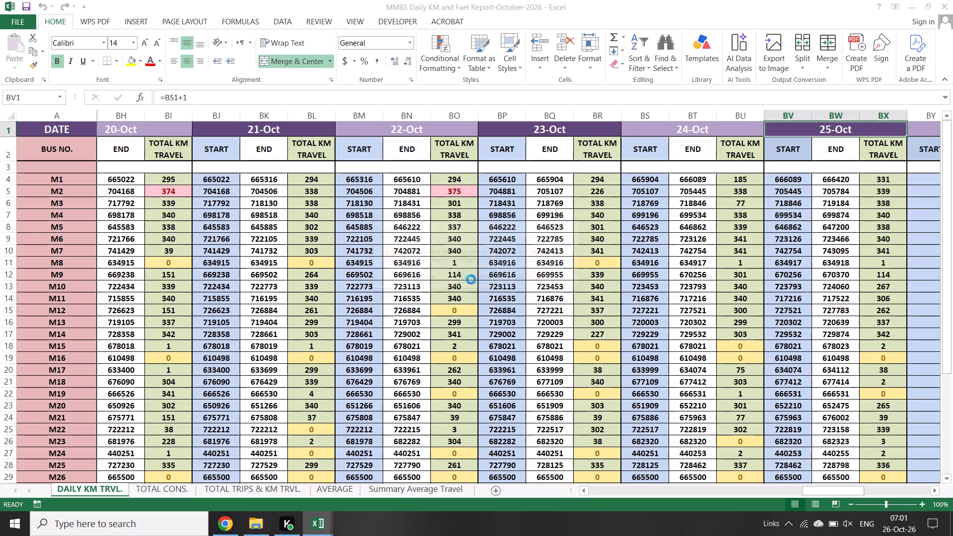
# Review the TOTAL KM TRAVEL row for 25-Oct and the preceding days, and close the MMBS Daily KM and Fuel Report-October-2026.
pyautogui.scroll(-7, 672, 313)
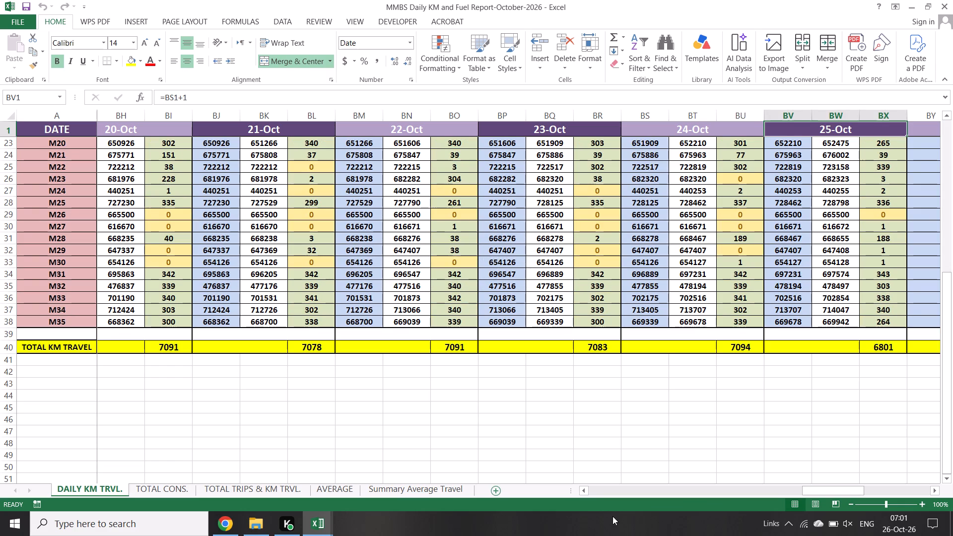
pyautogui.tripleClick(586, 492)
pyautogui.tripleClick(586, 492)
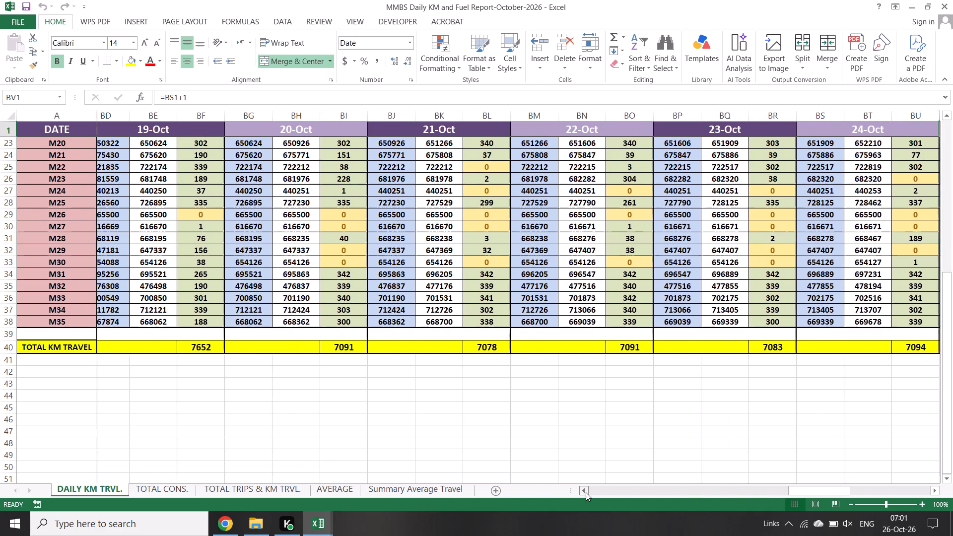
pyautogui.doubleClick(586, 492)
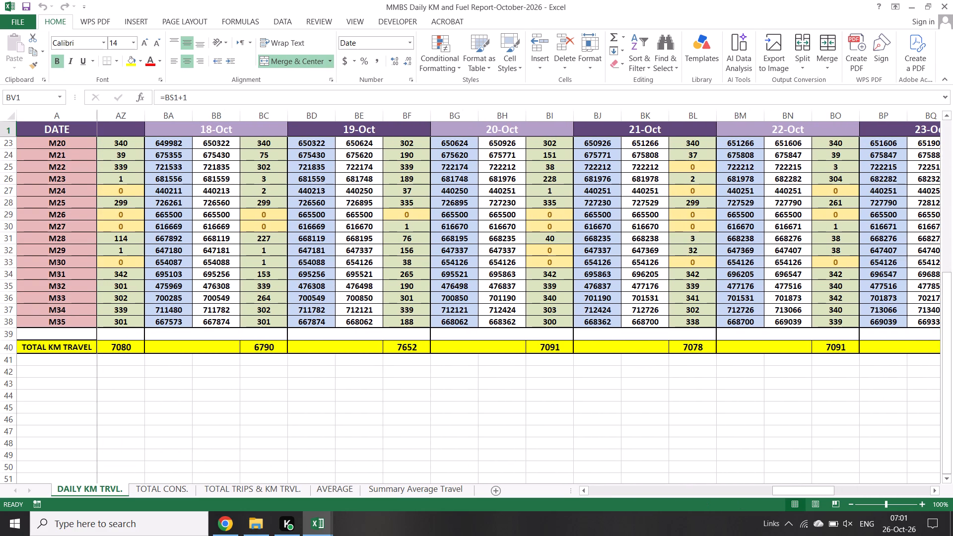
pyautogui.click(952, 0)
# Check the last bus rows of the 25-Oct Buswise Efficiency comparison, and close the Buses Efficiency workbook.
pyautogui.scroll(-7, 728, 379)
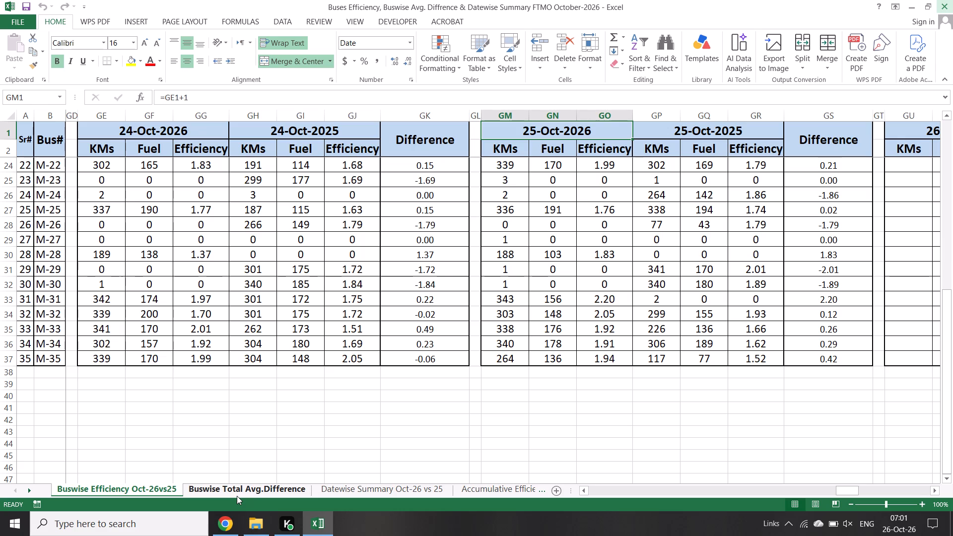
pyautogui.click(952, 0)
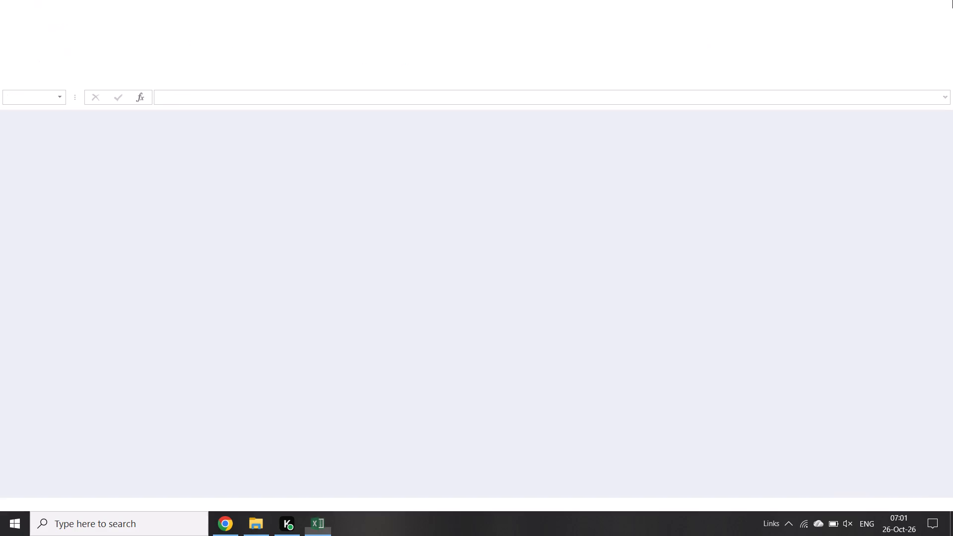
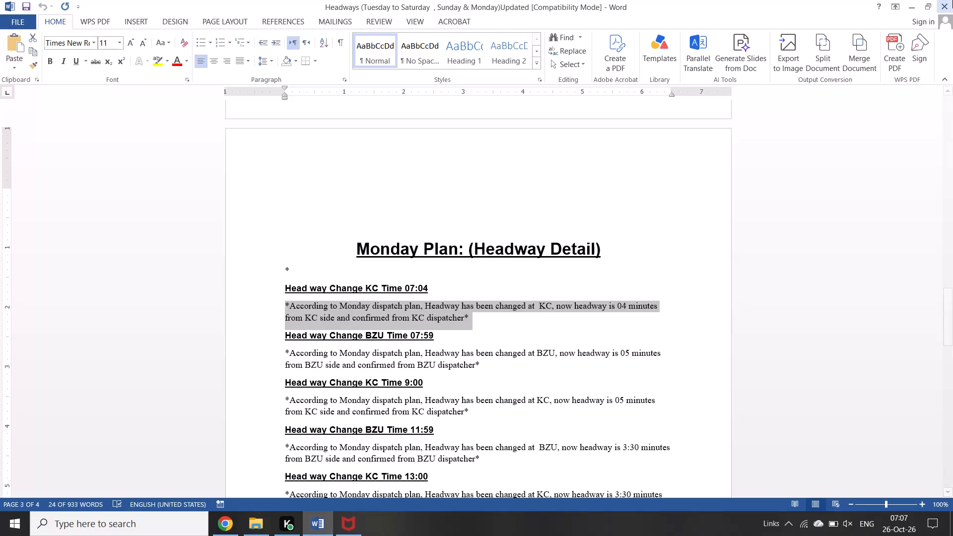
# Switch to McAfee Security Scan Plus and close it.
pyautogui.click(344, 527)
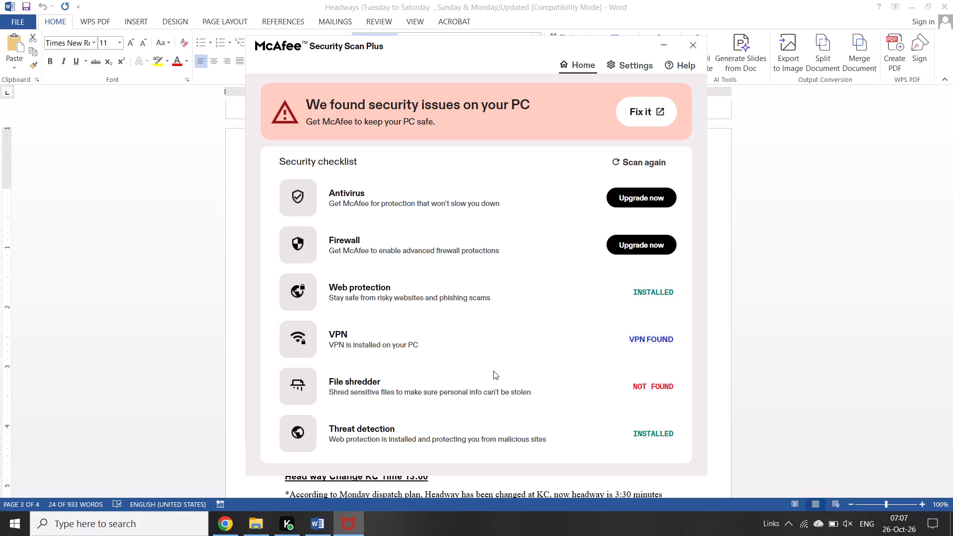
pyautogui.click(687, 47)
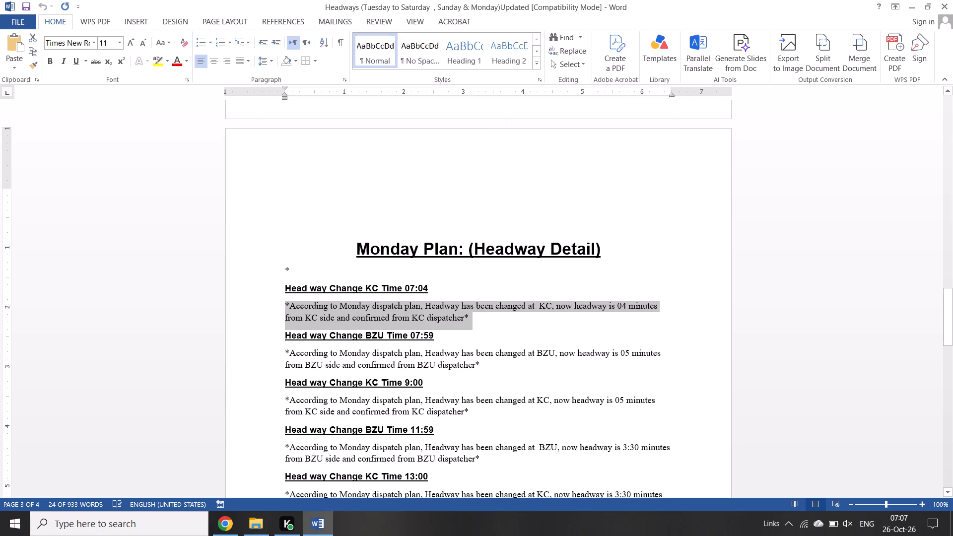